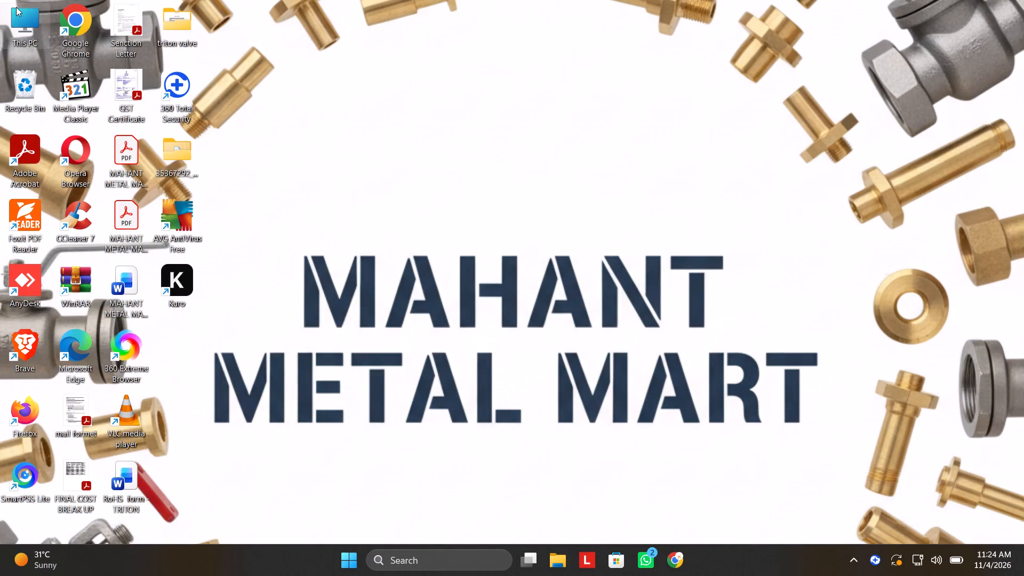
In File Explorer, open the SANDIP BRASS 3020 folder on drive E: within YOGI MACHINING JOB WORK DATA, FY 2025 - 2026.
{"action": "triple_click", "coordinate": [16, 7]}
{"action": "left_click", "coordinate": [16, 7]}
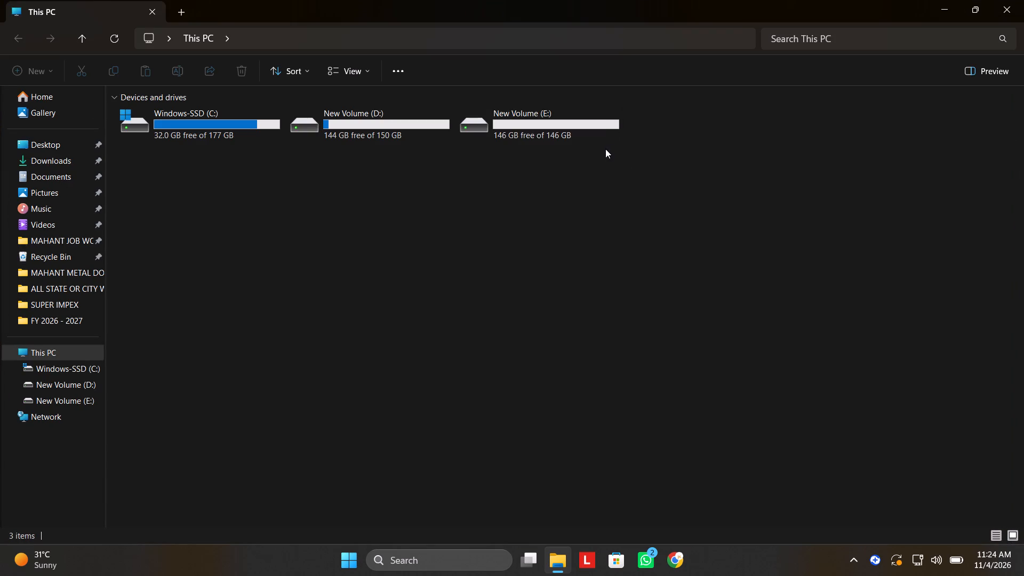
{"action": "left_click", "coordinate": [605, 149]}
{"action": "triple_click", "coordinate": [595, 123]}
{"action": "double_click", "coordinate": [354, 200]}
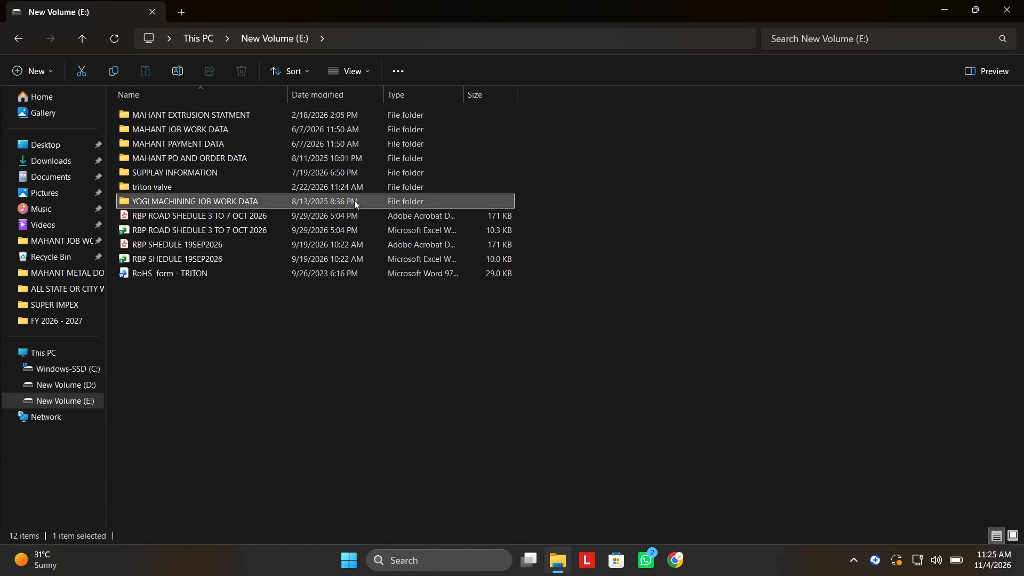
{"action": "left_click", "coordinate": [356, 132]}
{"action": "left_click", "coordinate": [357, 124]}
{"action": "triple_click", "coordinate": [360, 113]}
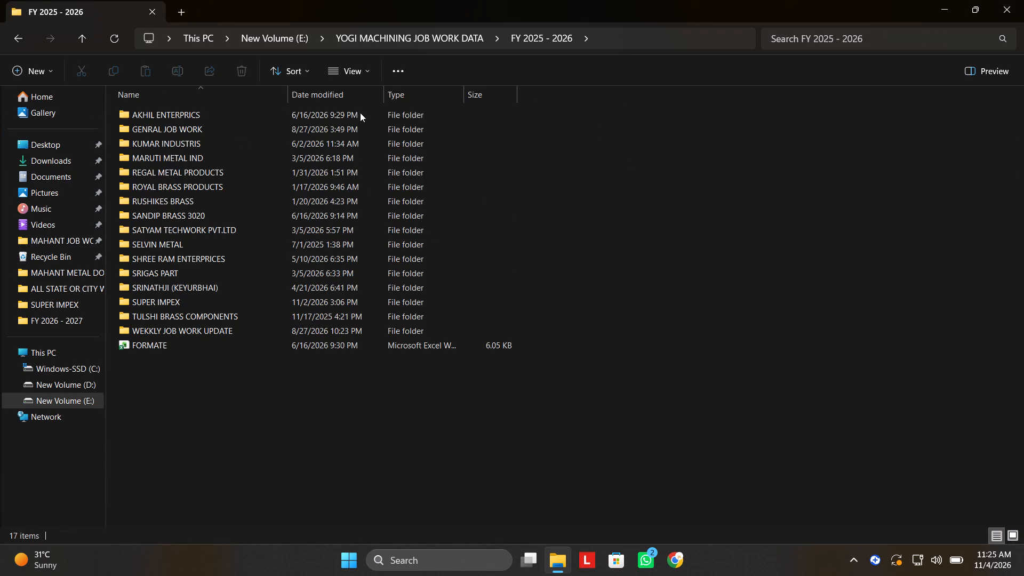
{"action": "double_click", "coordinate": [369, 213]}
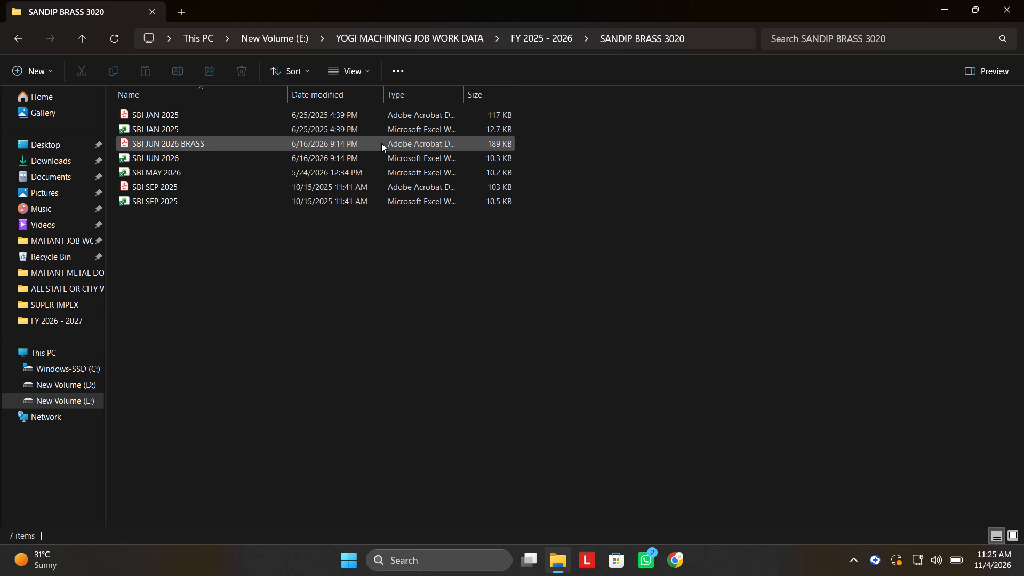
Open the SBI JUN 2026 workbook, review the layout of its job work statement, and close it.
{"action": "left_click", "coordinate": [387, 166]}
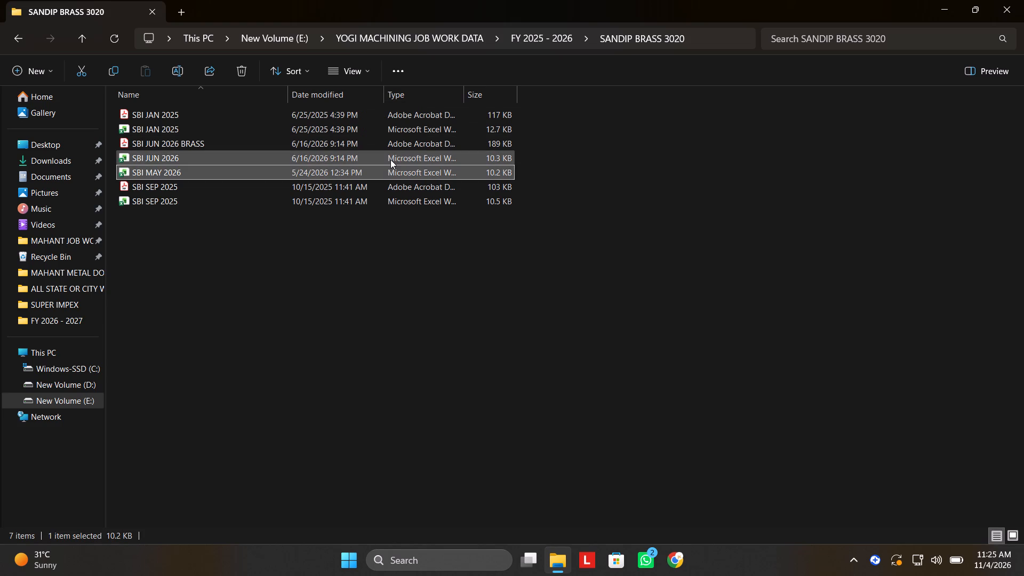
{"action": "triple_click", "coordinate": [390, 159]}
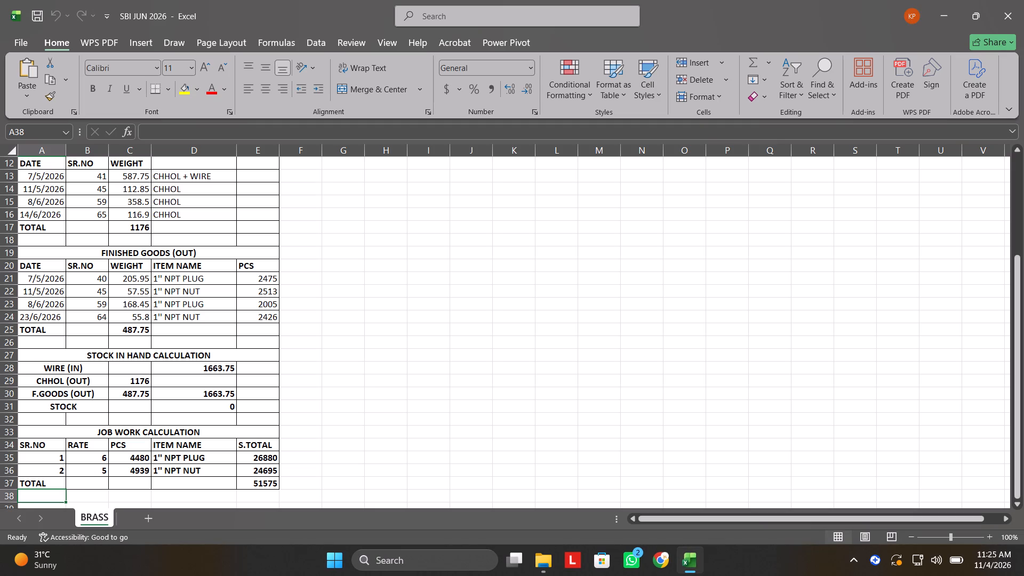
{"action": "scroll", "coordinate": [200, 375], "scroll_direction": "down", "scroll_amount": 3}
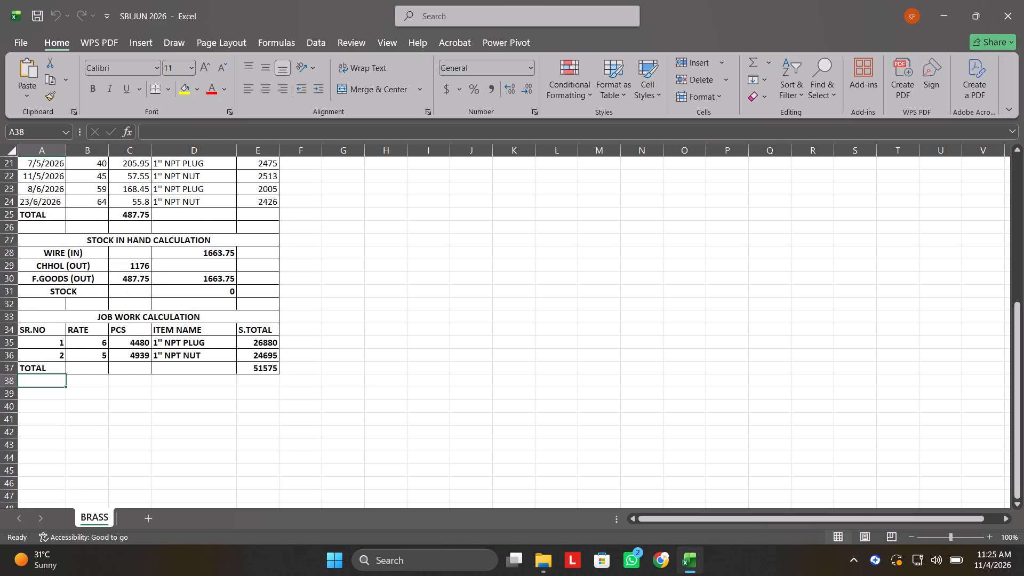
{"action": "scroll", "coordinate": [200, 375], "scroll_direction": "up", "scroll_amount": 2}
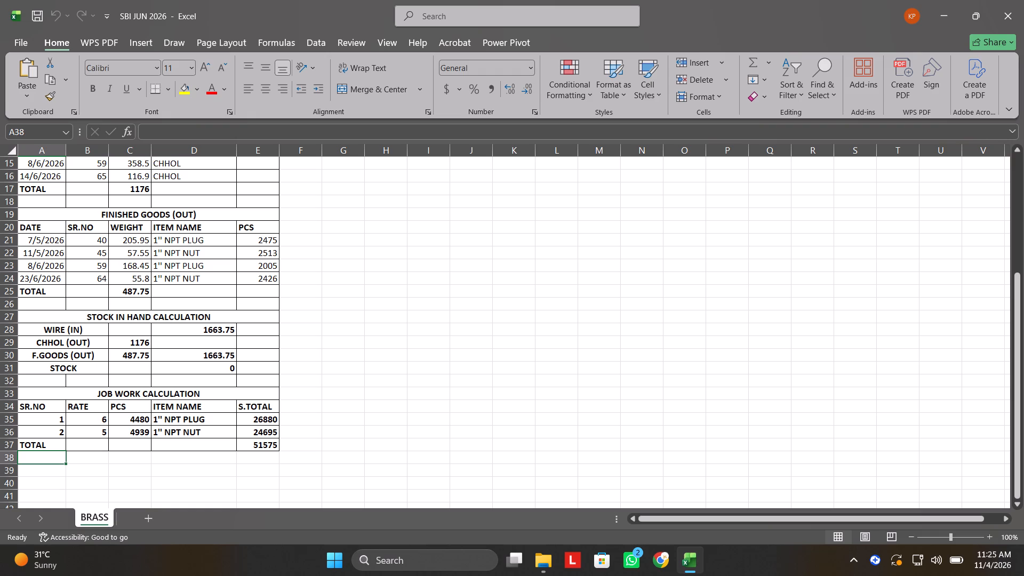
{"action": "left_click", "coordinate": [1007, 4]}
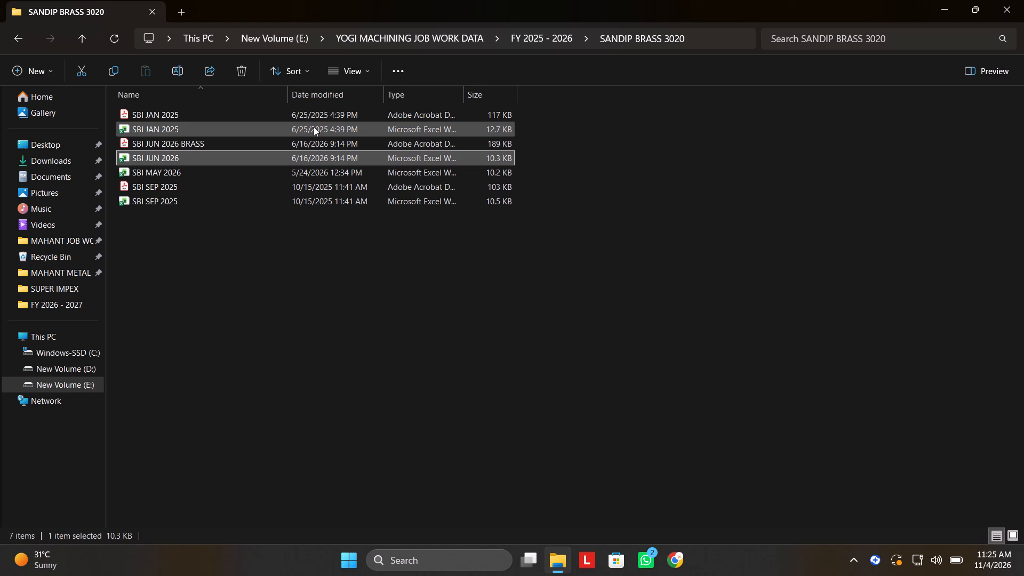
Create a new Excel worksheet file in the SANDIP BRASS 3020 folder and name it SBI AUG 2026.
{"action": "right_click", "coordinate": [334, 265]}
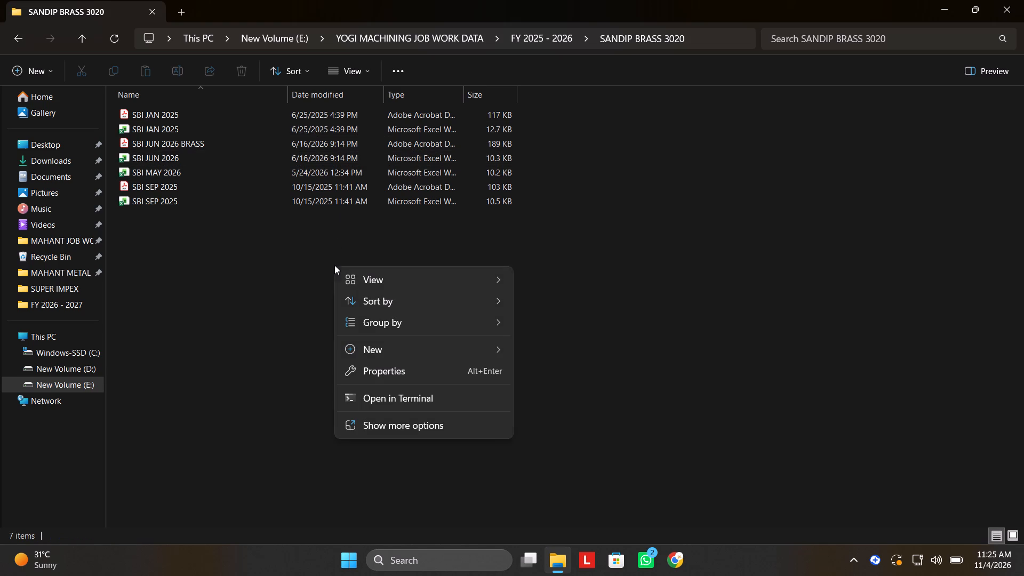
{"action": "left_click", "coordinate": [402, 349]}
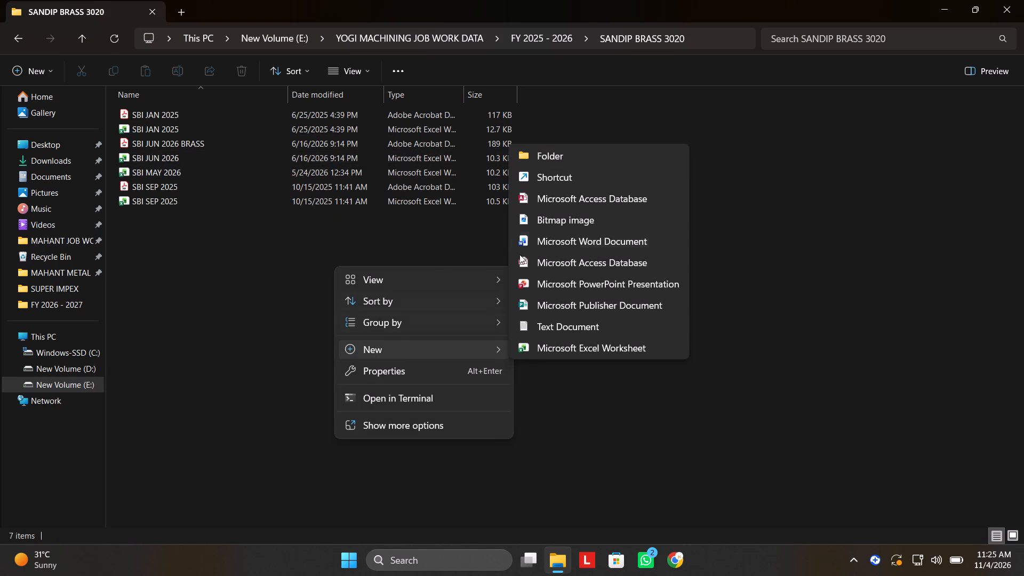
{"action": "left_click", "coordinate": [526, 345]}
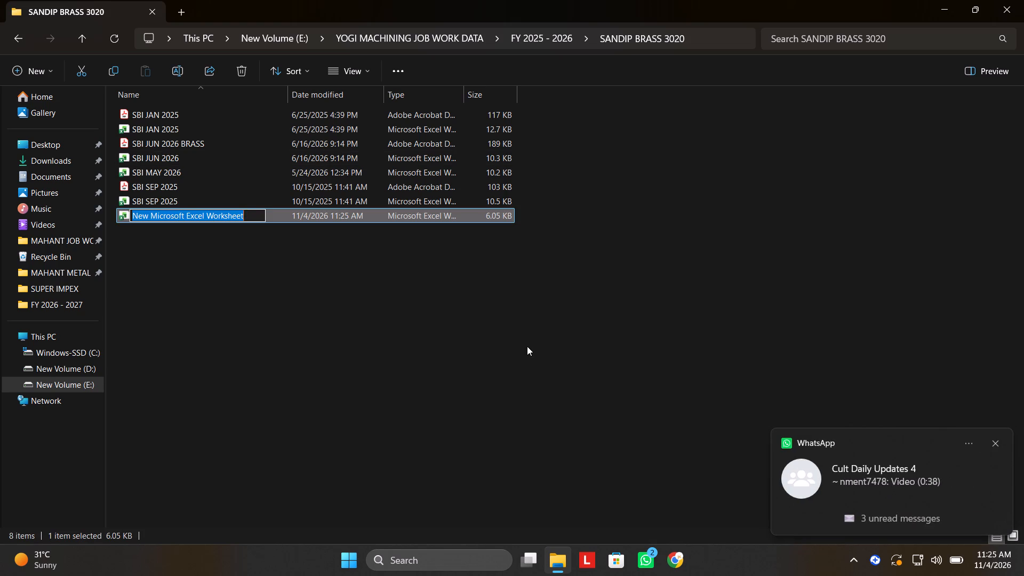
{"action": "key", "text": "s"}
{"action": "type", "text": "BI"}
{"action": "key", "text": "space"}
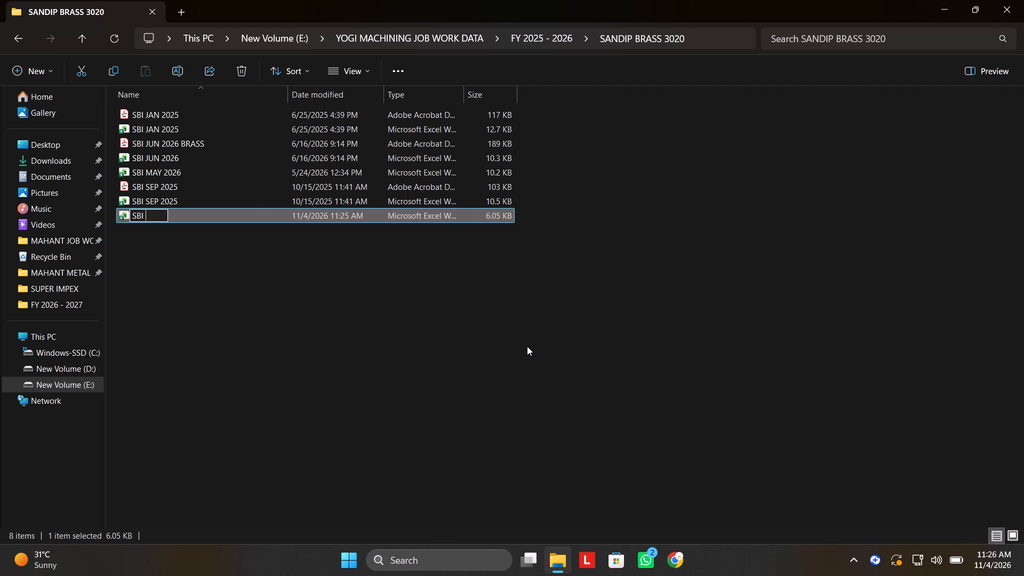
{"action": "type", "text": "SE"}
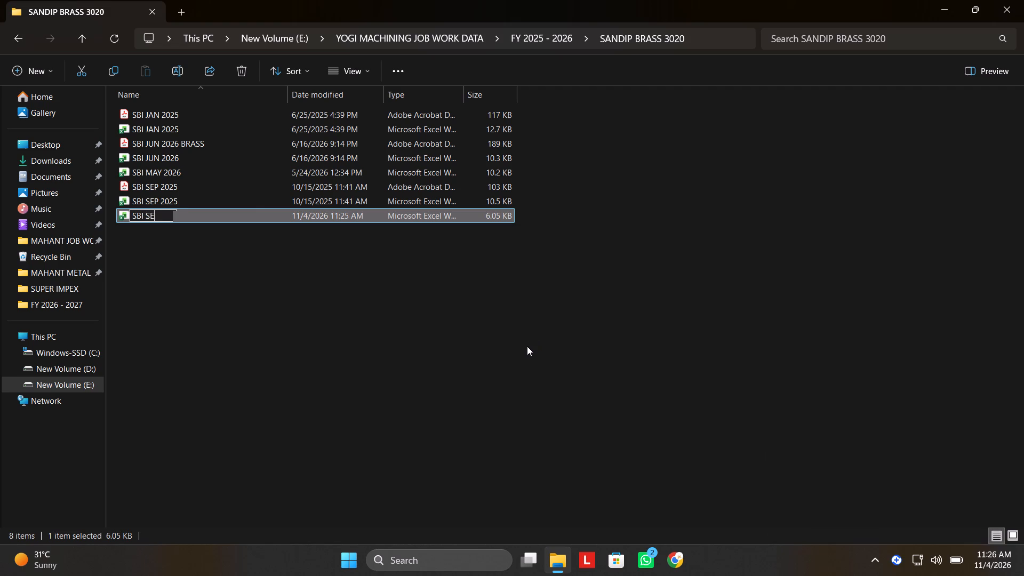
{"action": "type", "text": "P"}
{"action": "key", "text": "space"}
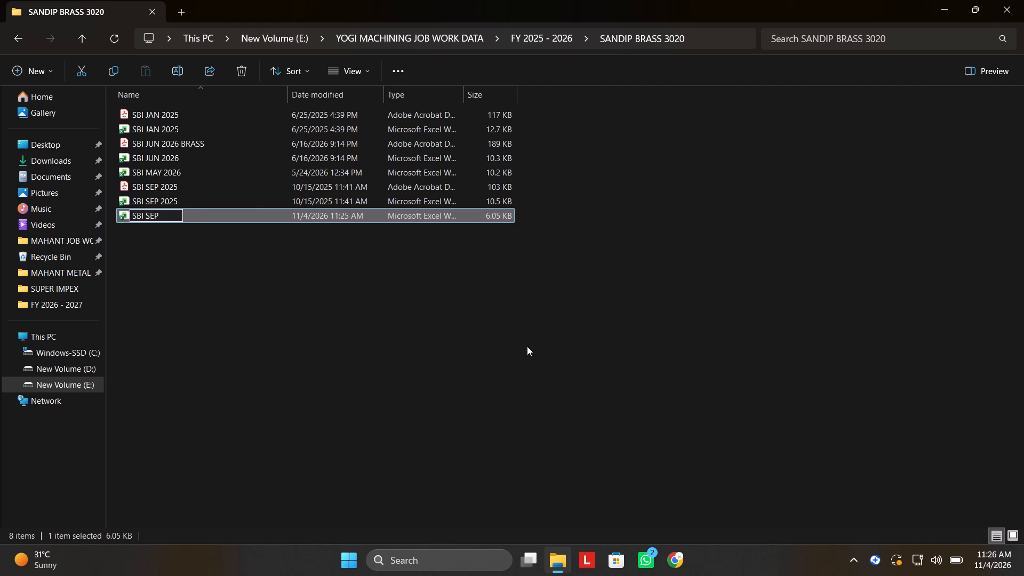
{"action": "type", "text": "202"}
{"action": "key", "text": "BackSpace"}
{"action": "key", "text": "BackSpace"}
{"action": "key", "text": "BackSpace"}
{"action": "key", "text": "BackSpace"}
{"action": "key", "text": "BackSpace"}
{"action": "key", "text": "BackSpace"}
{"action": "key", "text": "BackSpace"}
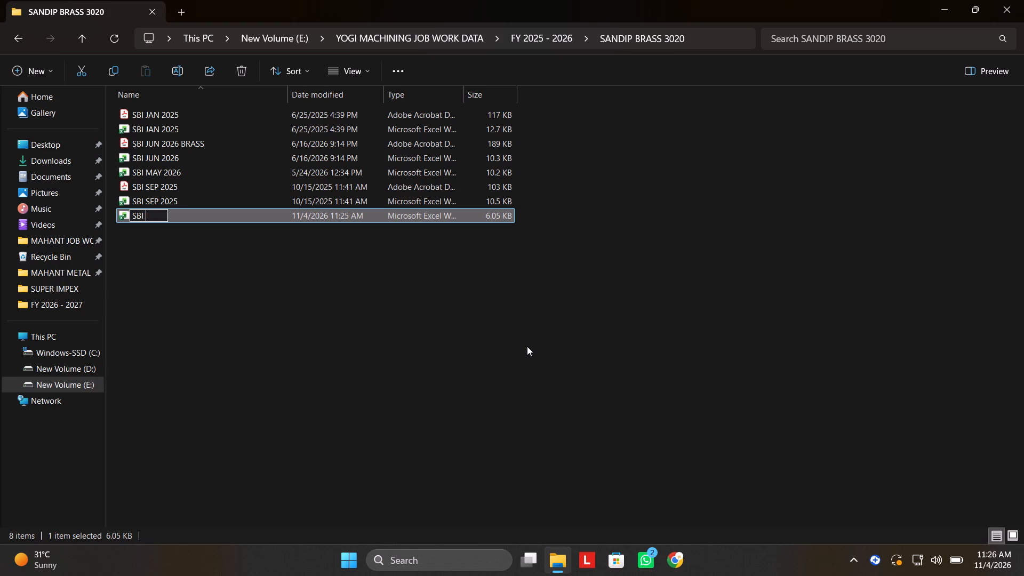
{"action": "key", "text": "a"}
{"action": "type", "text": "UG"}
{"action": "key", "text": "space"}
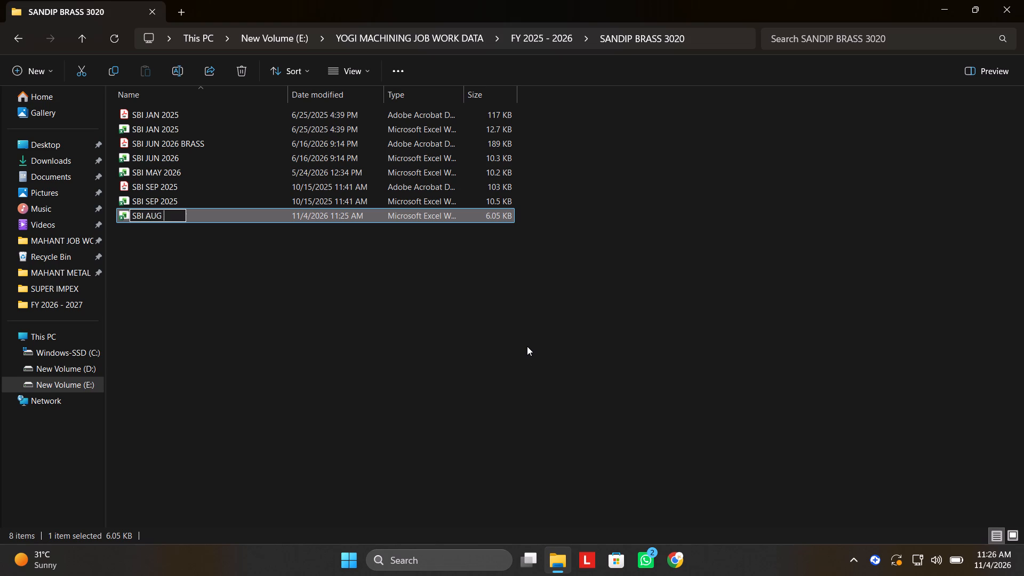
{"action": "type", "text": "2026"}
{"action": "key", "text": "Return"}
Open the new SBI AUG 2026 workbook.
{"action": "key", "text": "Return"}
{"action": "key", "text": "Return"}
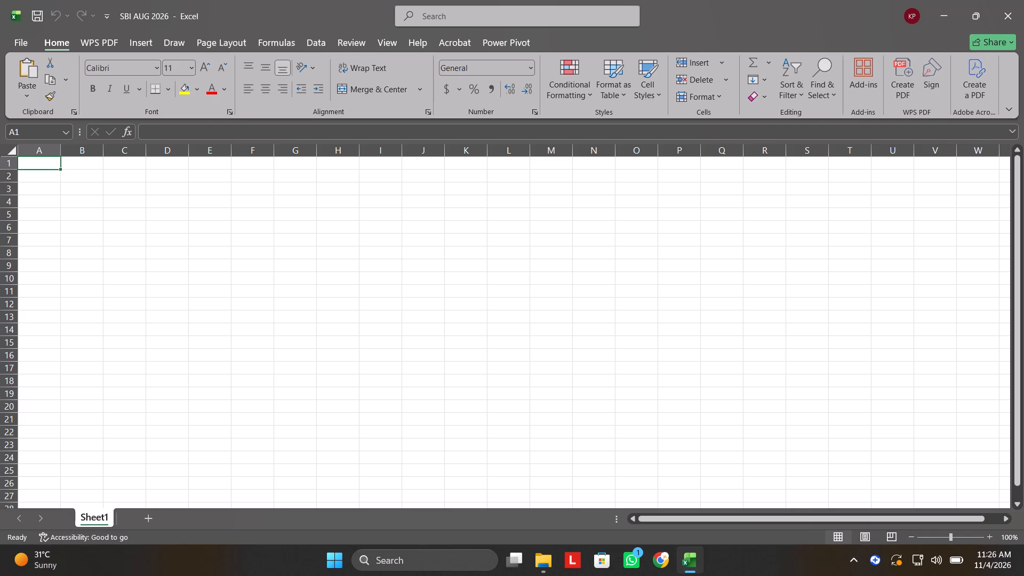
Merge and center cells A1:E2 and enter the title SANDIP BRASS (3020).
{"action": "key", "text": "shift+Down"}
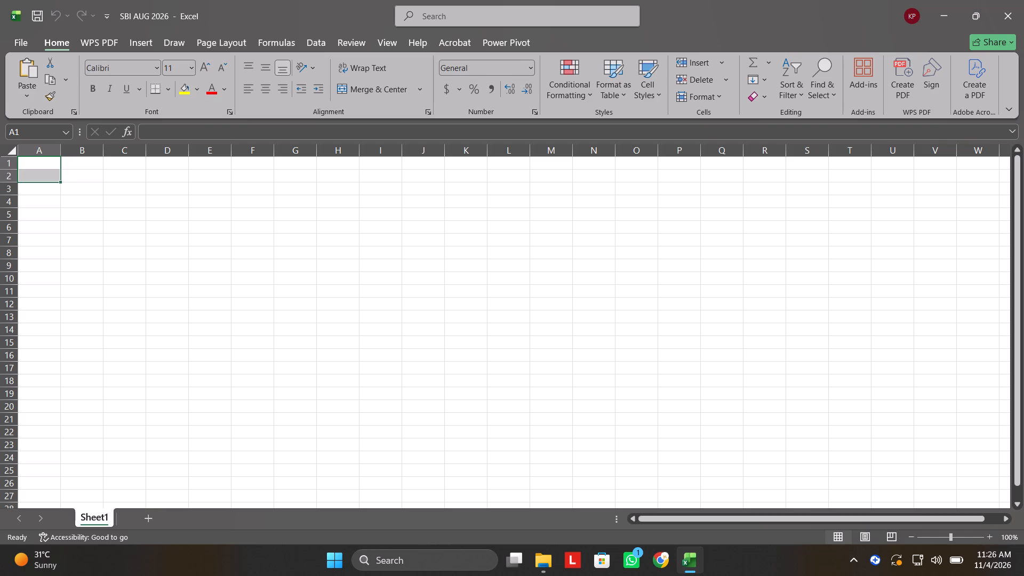
{"action": "key", "text": "shift+Right"}
{"action": "key", "text": "shift+Right"}
{"action": "key", "text": "shift+Right"}
{"action": "key", "text": "shift+Right"}
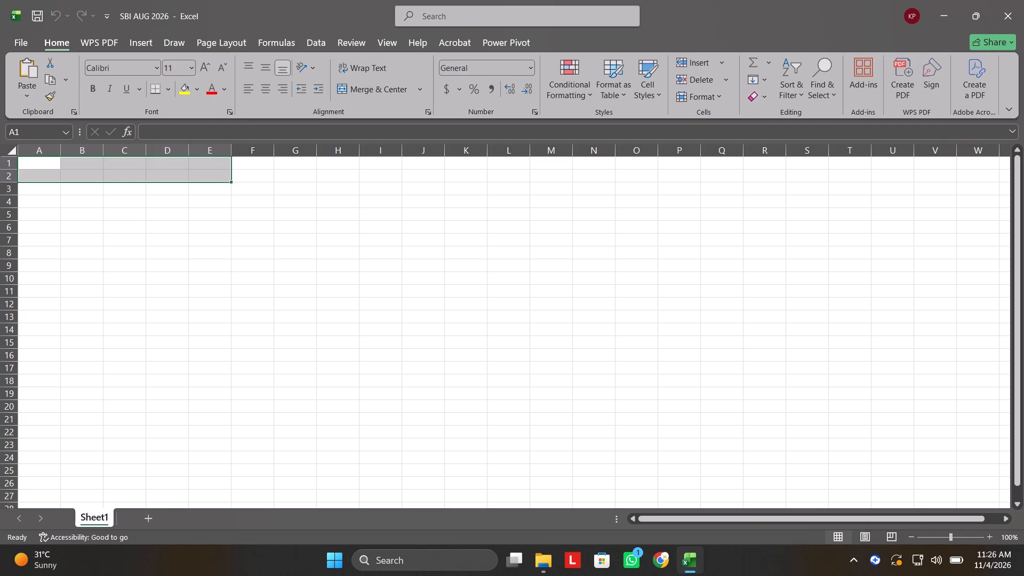
{"action": "left_click", "coordinate": [356, 90]}
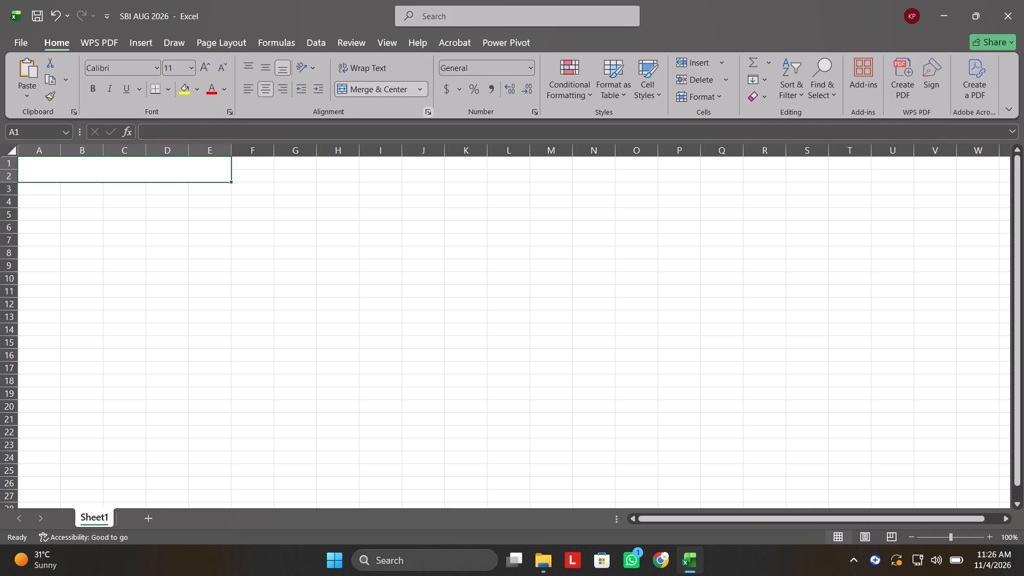
{"action": "type", "text": "SANDIP"}
{"action": "key", "text": "space"}
{"action": "type", "text": "BT"}
{"action": "key", "text": "BackSpace"}
{"action": "type", "text": "RASS"}
{"action": "key", "text": "space"}
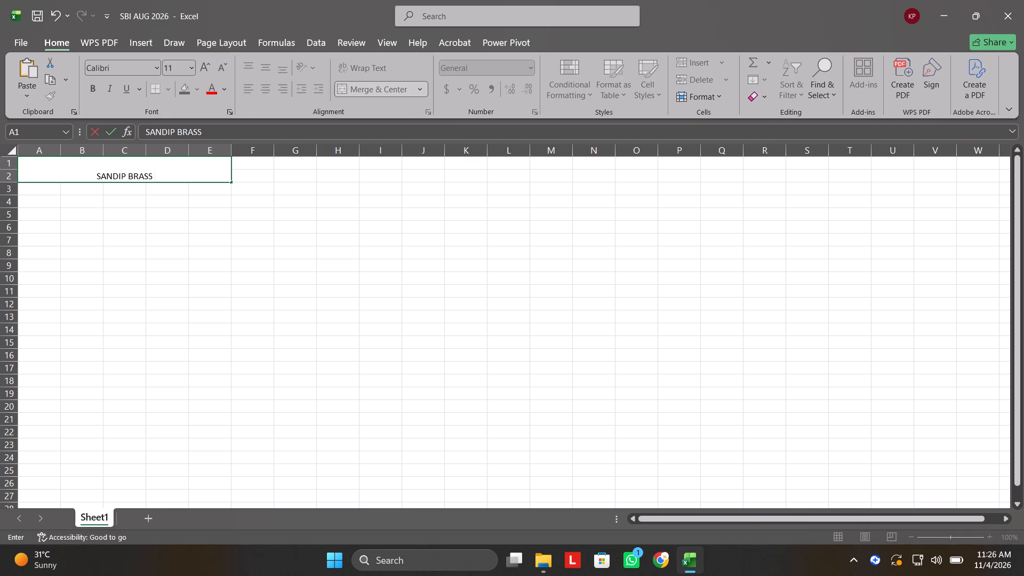
{"action": "key", "text": "shift+parenleft"}
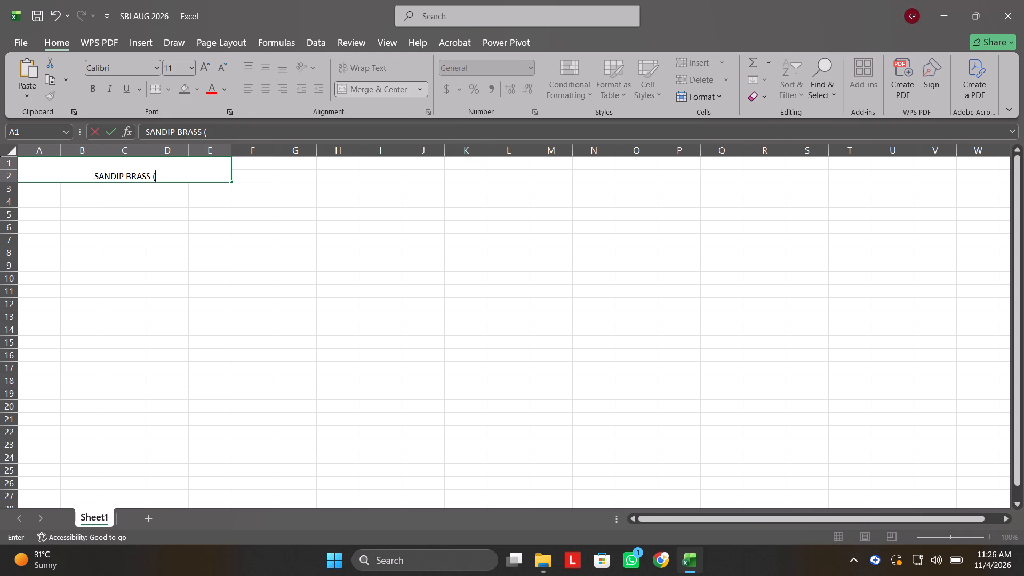
{"action": "type", "text": "3020)"}
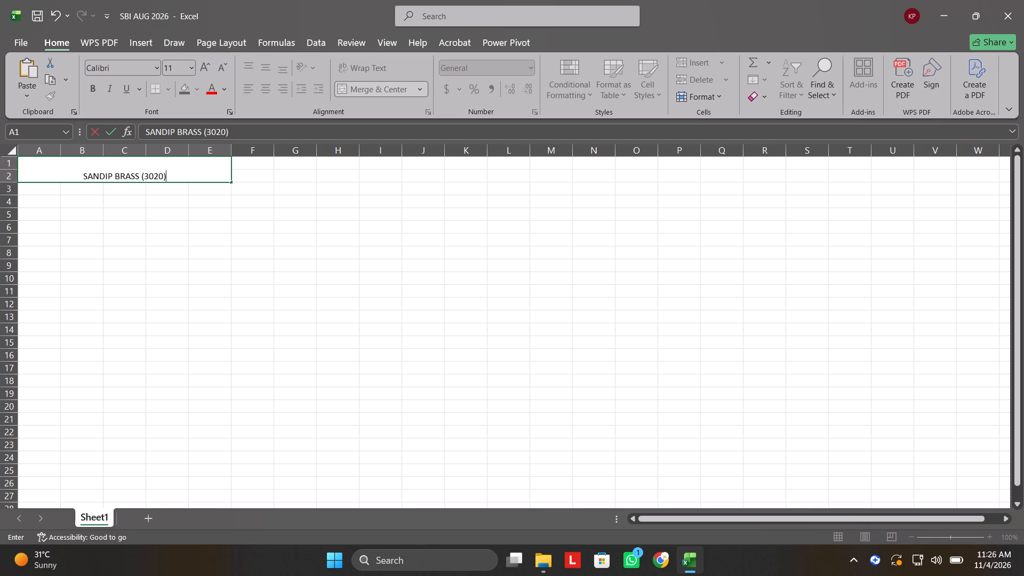
{"action": "key", "text": "Return"}
Merge and center cells A3:E3 and enter the subtitle JOB WORK STATEMENT.
{"action": "key", "text": "shift+Right"}
{"action": "key", "text": "shift+Right"}
{"action": "key", "text": "shift+Right"}
{"action": "key", "text": "shift+Right"}
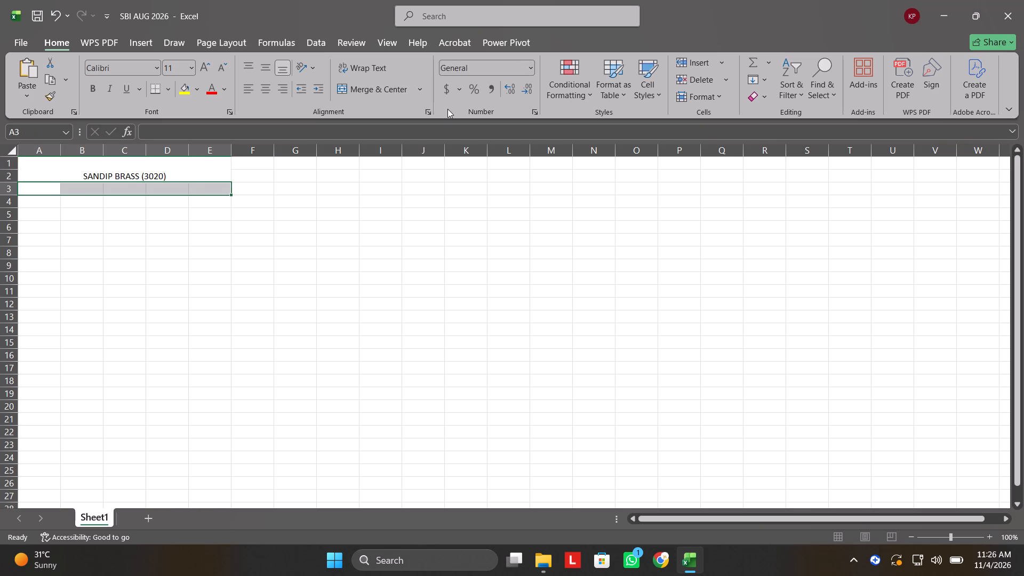
{"action": "left_click", "coordinate": [375, 89]}
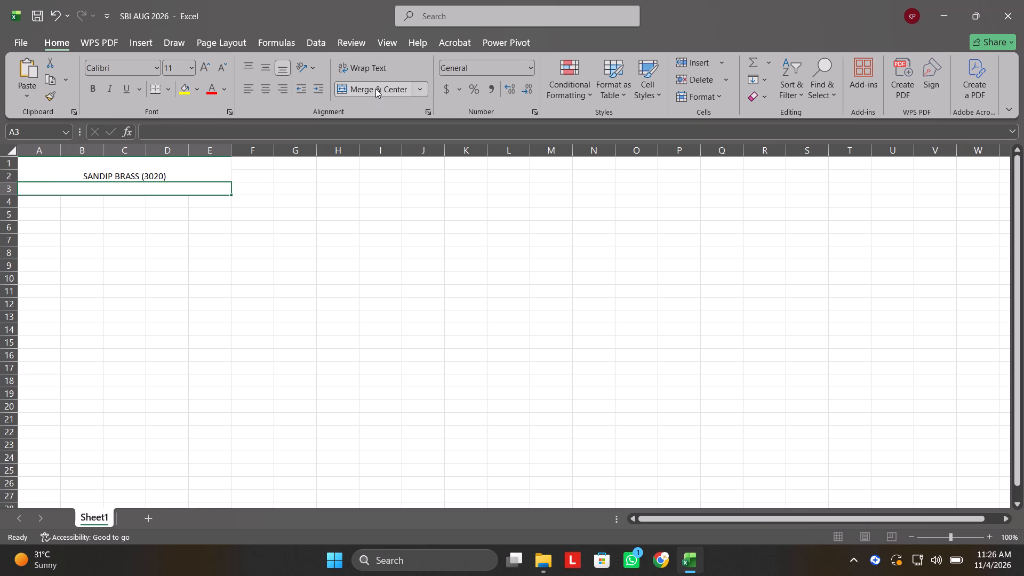
{"action": "key", "text": "w"}
{"action": "key", "text": "BackSpace"}
{"action": "type", "text": "JOB WORK STATMENT"}
{"action": "key", "text": "space"}
{"action": "key", "text": "Return"}
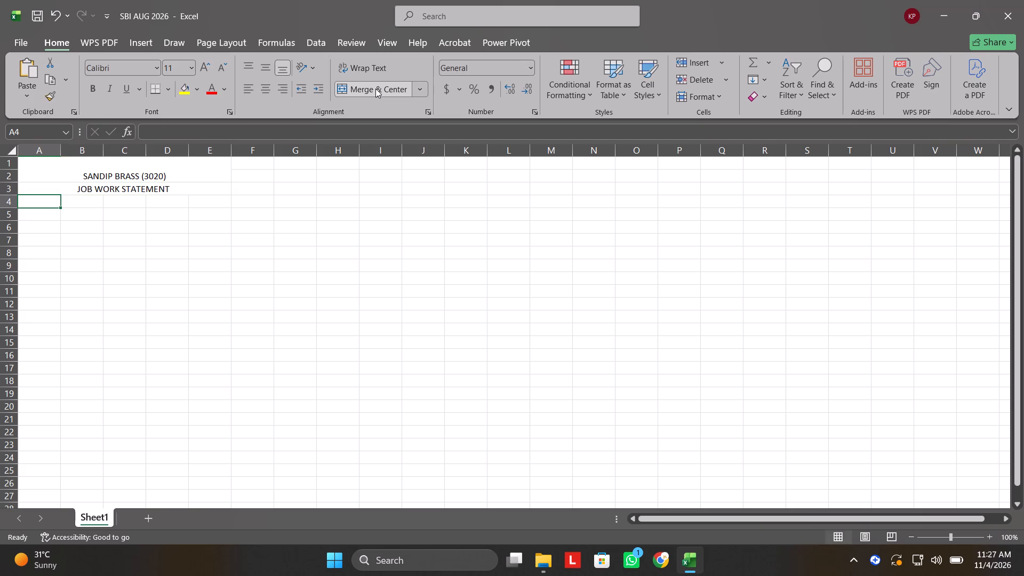
Merge and center cells A4:E4 and enter the section heading WIRE (IN).
{"action": "key", "text": "shift+Right"}
{"action": "key", "text": "shift+Right"}
{"action": "key", "text": "shift+Right"}
{"action": "key", "text": "shift+Right"}
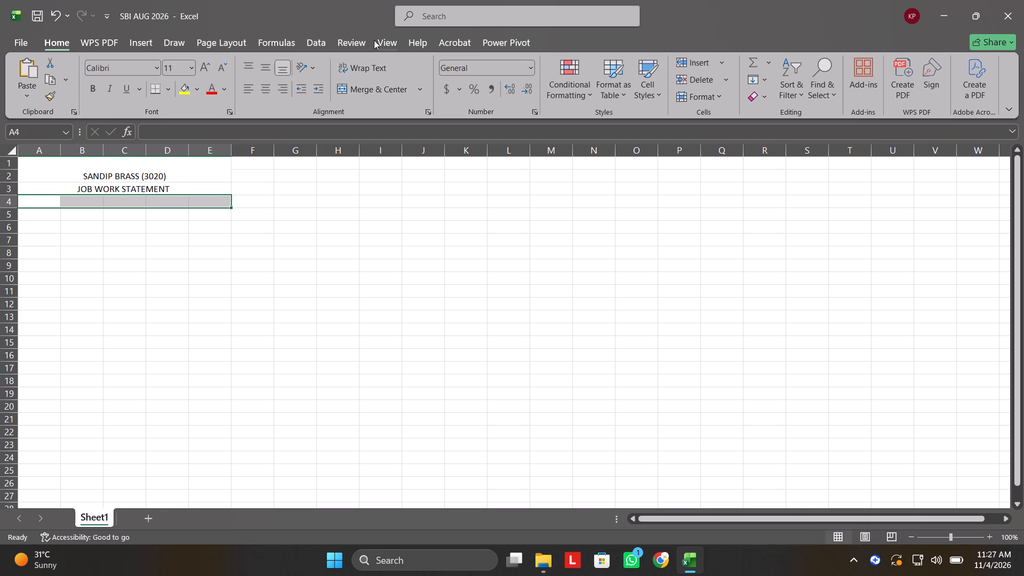
{"action": "left_click", "coordinate": [394, 86]}
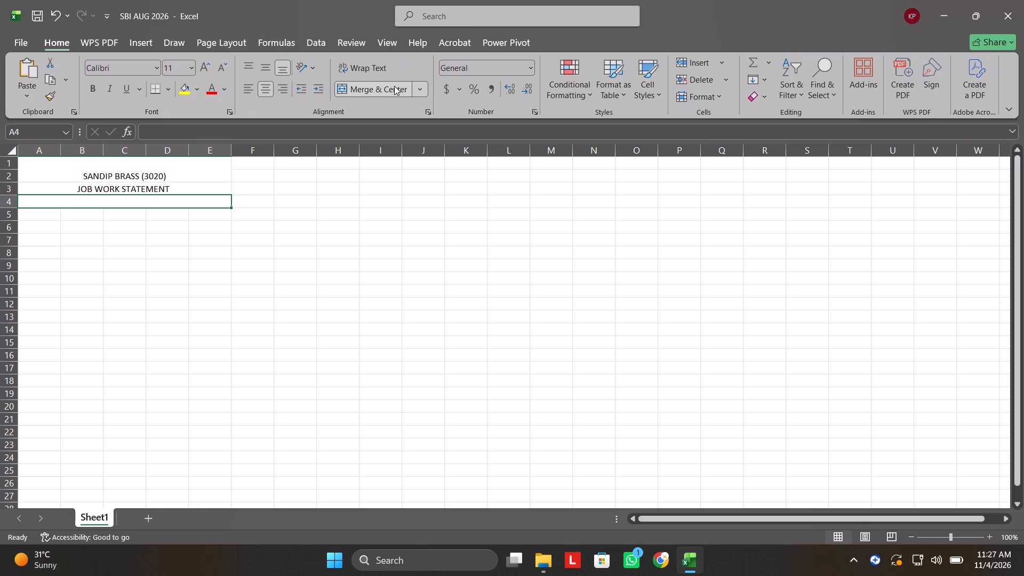
{"action": "type", "text": "WIRE"}
{"action": "key", "text": "space"}
{"action": "type", "text": "(IN"}
{"action": "key", "text": "shift+parenright"}
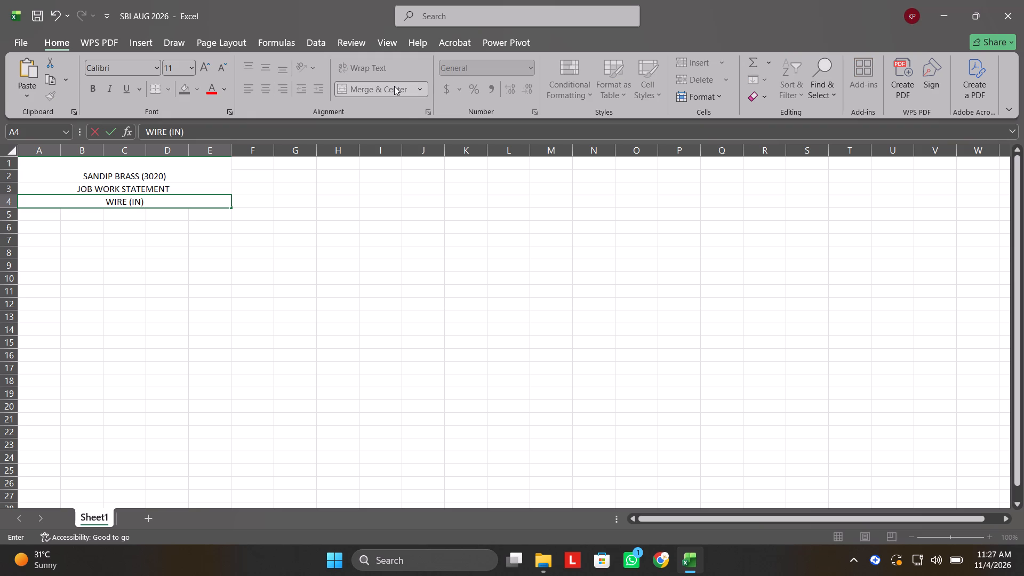
{"action": "key", "text": "Return"}
Enter the column headings DATE, SR.NO, WEIGHT and ITEM NAME in cells A5 to D5.
{"action": "type", "text": "DATE"}
{"action": "key", "text": "Right"}
{"action": "type", "text": "SR.NO"}
{"action": "key", "text": "Down"}
{"action": "type", "text": "WE"}
{"action": "key", "text": "i"}
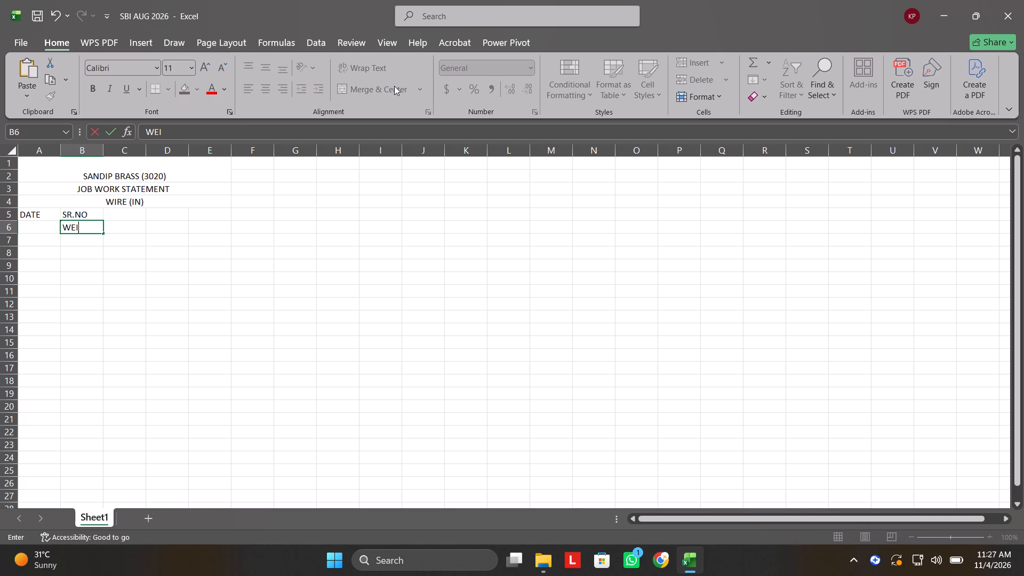
{"action": "key", "text": "BackSpace"}
{"action": "key", "text": "BackSpace"}
{"action": "key", "text": "BackSpace"}
{"action": "key", "text": "BackSpace"}
{"action": "key", "text": "Up"}
{"action": "key", "text": "Right"}
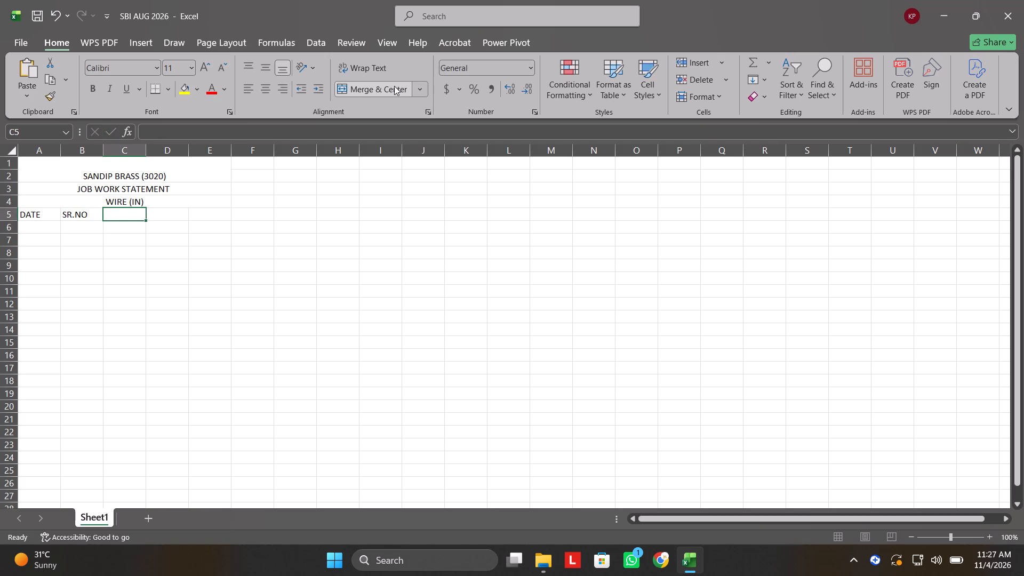
{"action": "type", "text": "WEIGHT"}
{"action": "key", "text": "Right"}
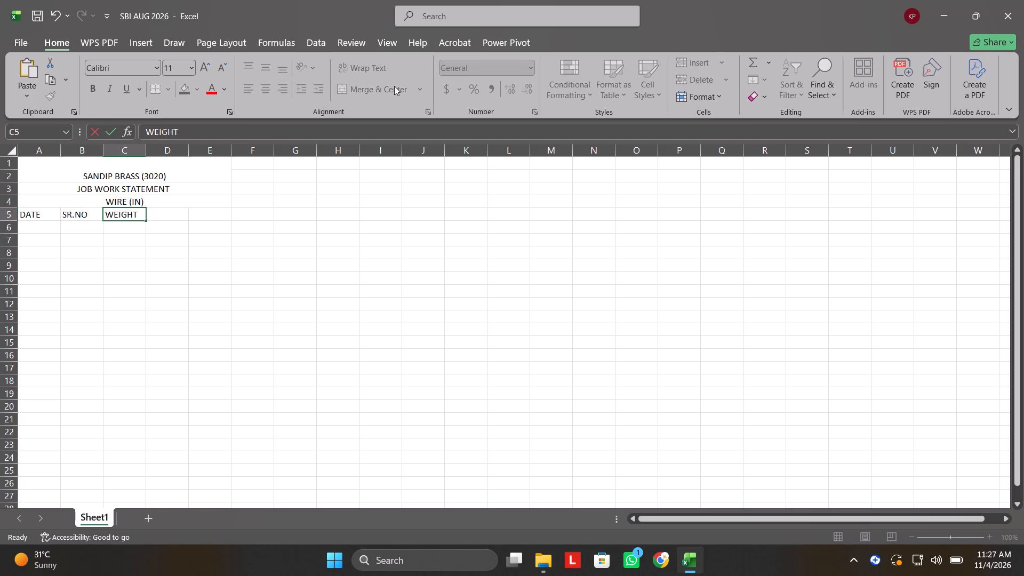
{"action": "type", "text": "ITEM NAME"}
{"action": "key", "text": "Up"}
{"action": "key", "text": "Down"}
{"action": "key", "text": "Right"}
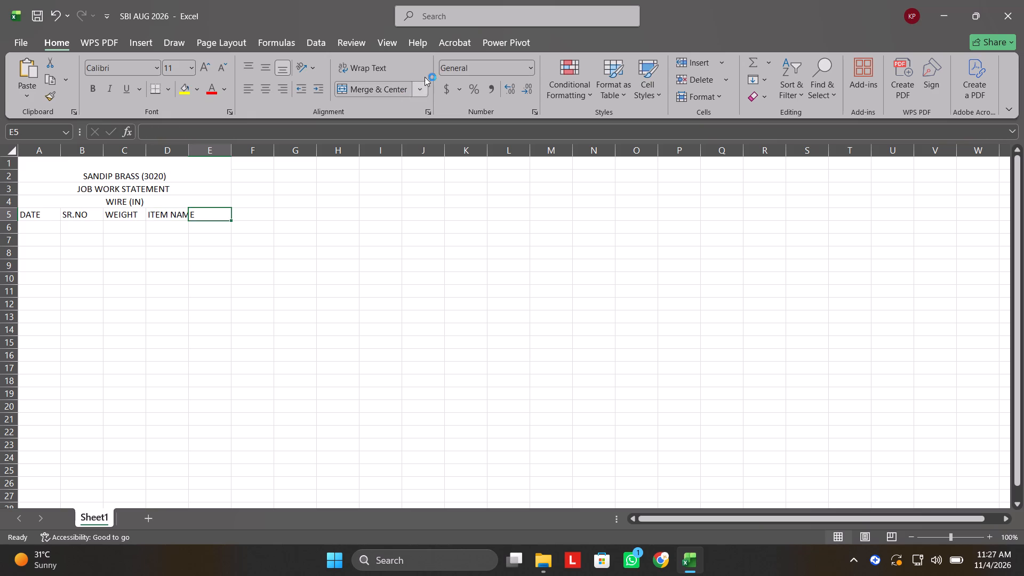
Widen column D well beyond the length of the ITEM NAME heading.
{"action": "left_click_drag", "start_coordinate": [192, 150], "coordinate": [190, 150]}
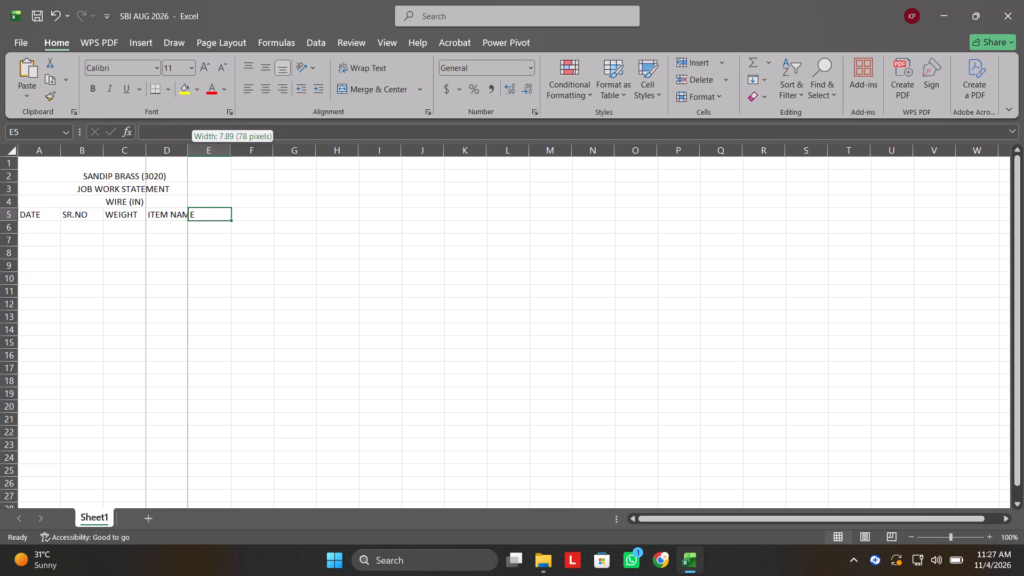
{"action": "left_click_drag", "start_coordinate": [190, 150], "coordinate": [261, 148]}
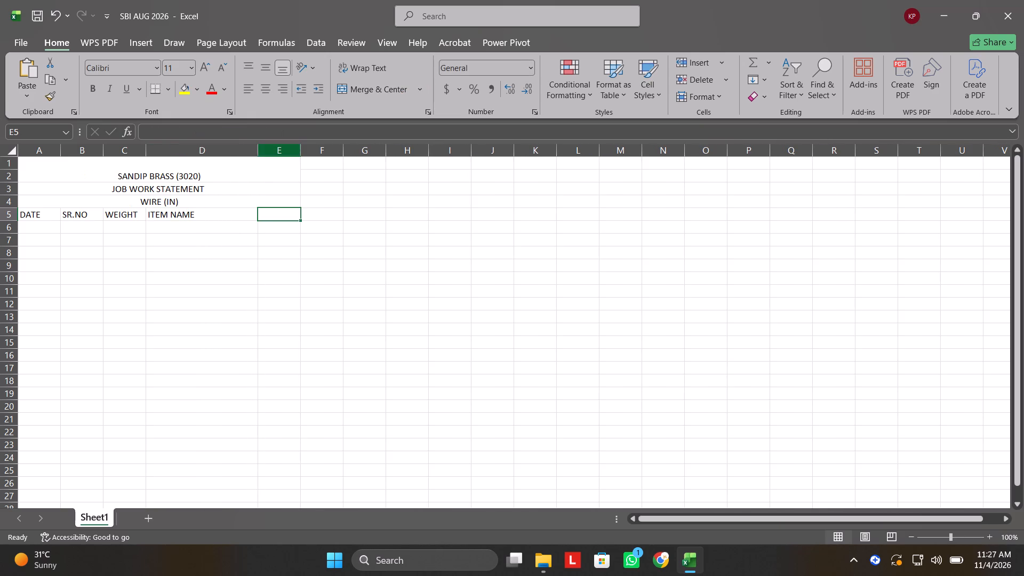
Go to cell A6 below the DATE heading for the first WIRE (IN) entry.
{"action": "key", "text": "Left"}
{"action": "key", "text": "Left"}
{"action": "key", "text": "Left"}
{"action": "key", "text": "Left"}
{"action": "key", "text": "Down"}
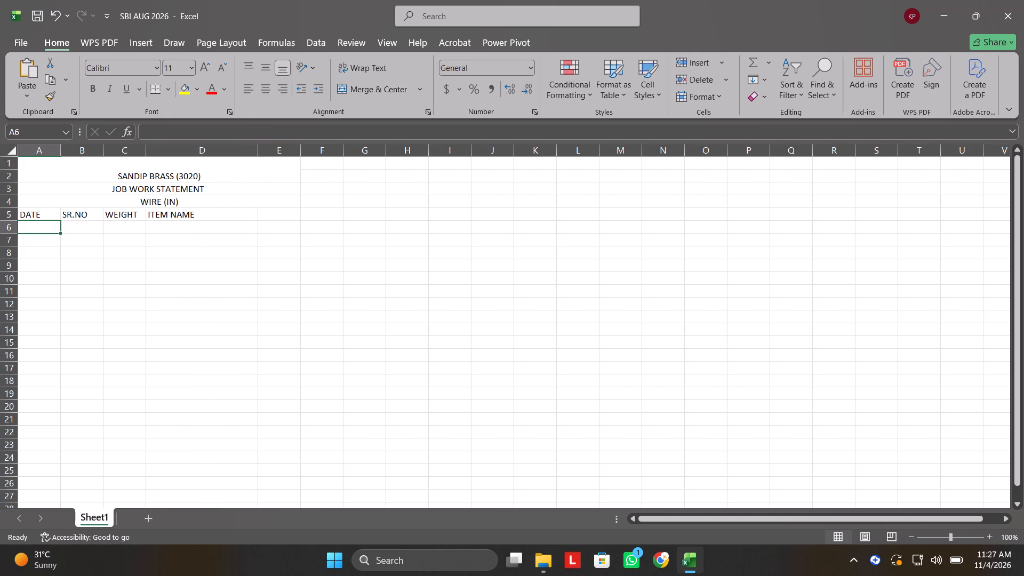
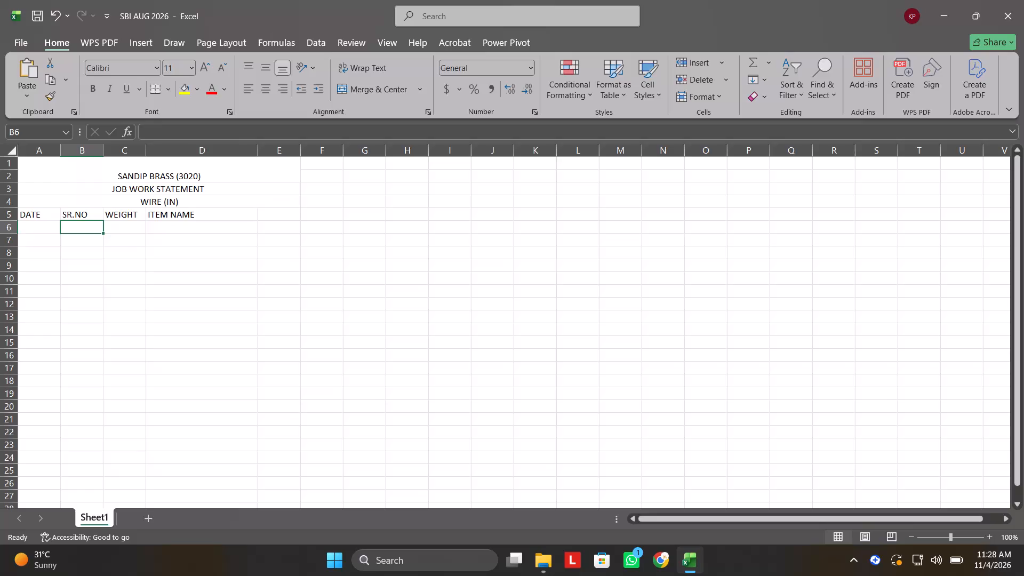
Enter weight 862.45 in C6 and item name 19MM ROUND in D6 as the WIRE (IN) entry.
{"action": "key", "text": "Right"}
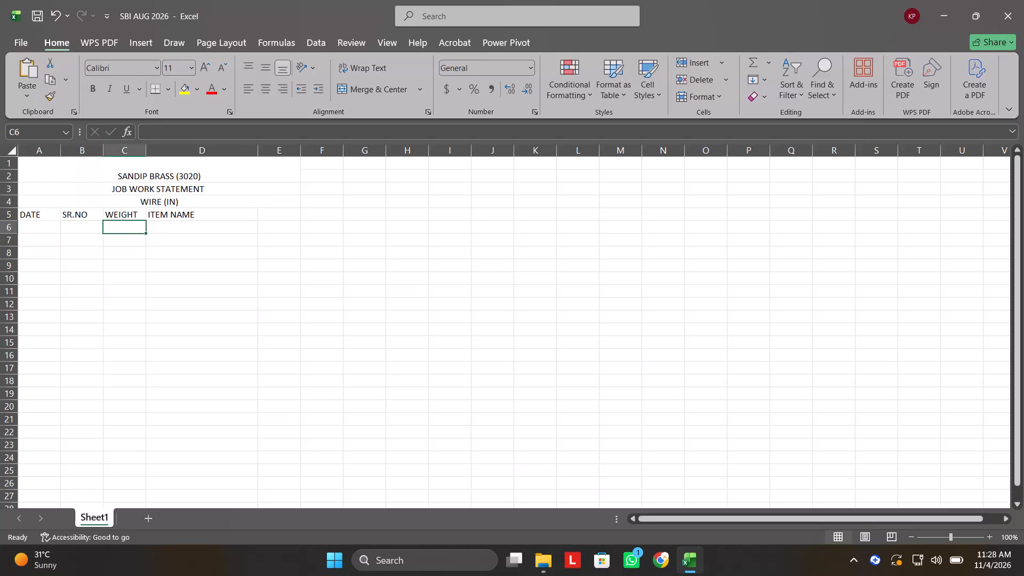
{"action": "type", "text": "862."}
{"action": "type", "text": "45"}
{"action": "key", "text": "Right"}
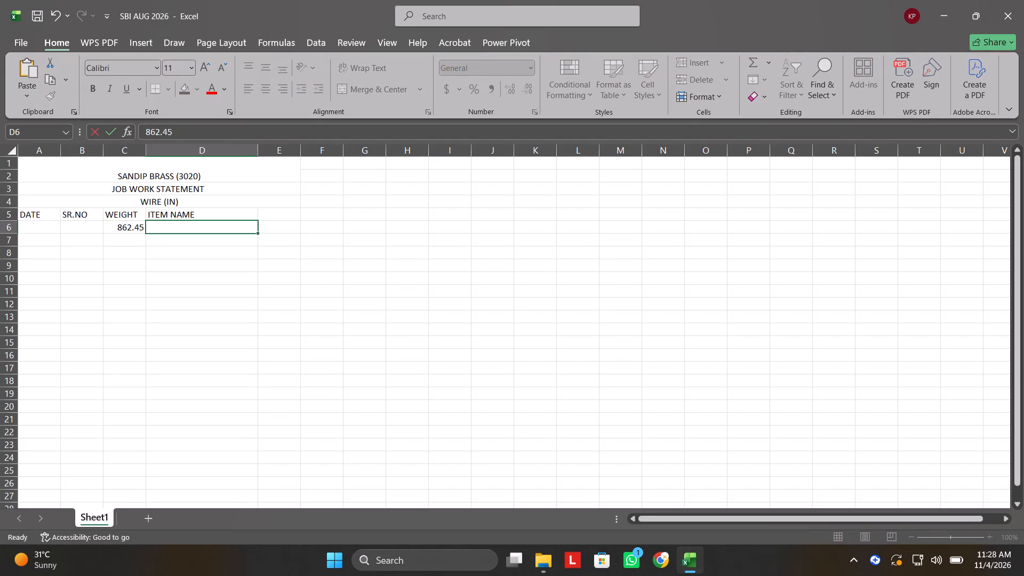
{"action": "type", "text": "19MM ROUND"}
{"action": "key", "text": "Down"}
Add a bold TOTAL label in A7 and a bold AutoSum of the WIRE (IN) weight in C7.
{"action": "key", "text": "Left"}
{"action": "key", "text": "Left"}
{"action": "key", "text": "Left"}
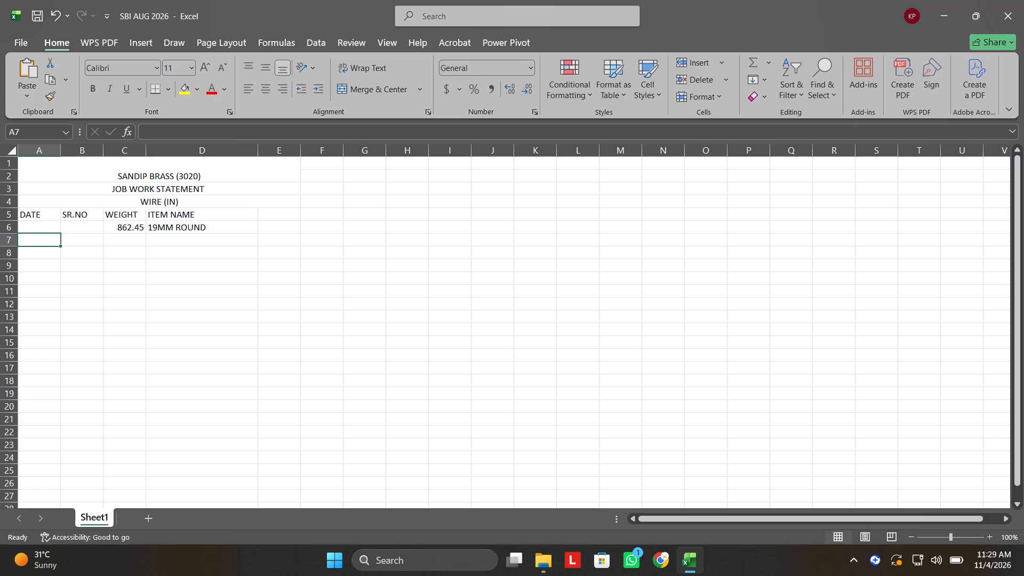
{"action": "key", "text": "ctrl+b"}
{"action": "key", "text": "t"}
{"action": "type", "text": "OTA"}
{"action": "key", "text": "l"}
{"action": "key", "text": "Right"}
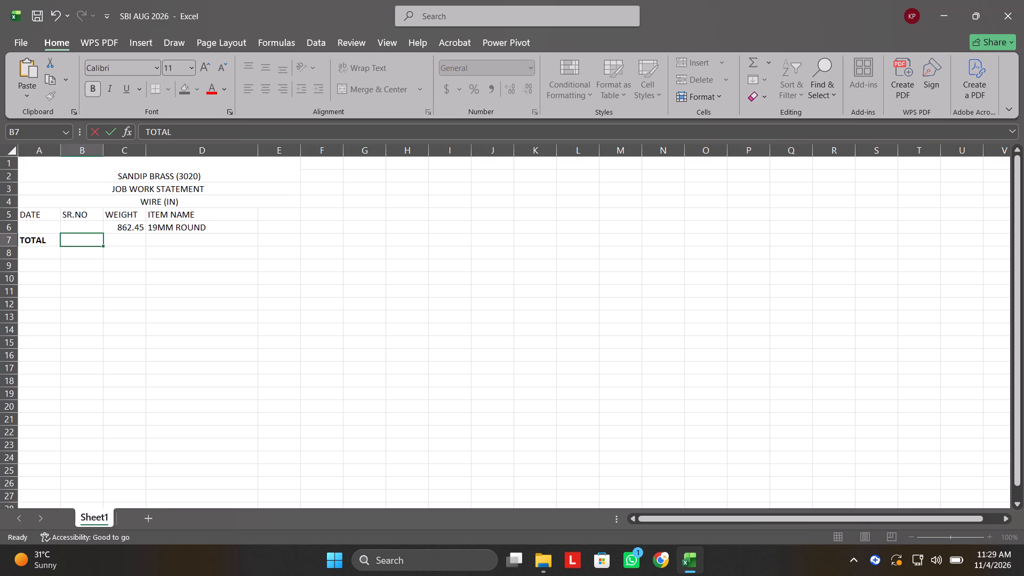
{"action": "key", "text": "Right"}
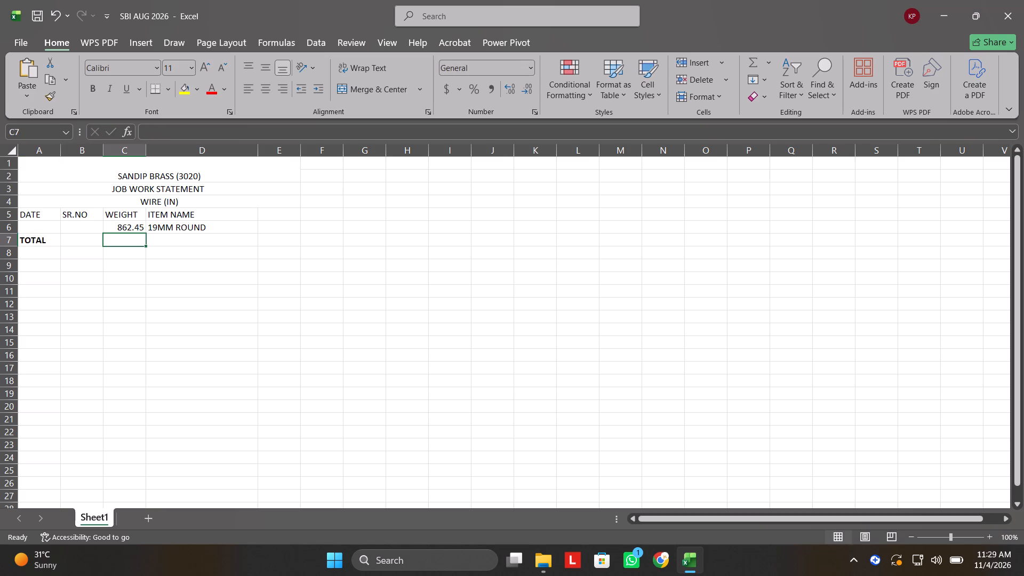
{"action": "key", "text": "ctrl+b"}
{"action": "key", "text": "alt+plus"}
{"action": "key", "text": "alt+equal"}
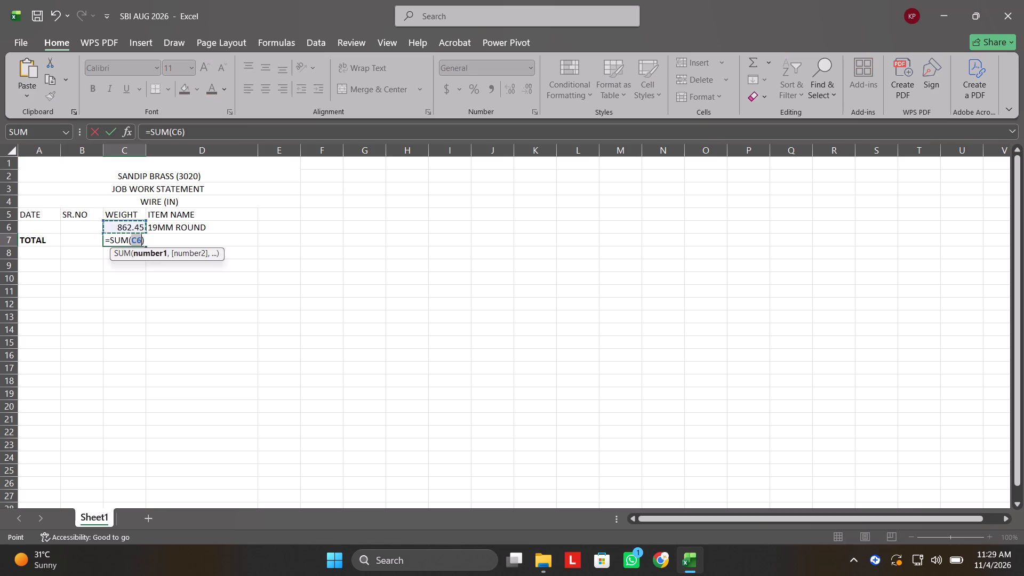
{"action": "key", "text": "Return"}
Merge and center cells A9:E9 and enter the section heading CHHOL (OUT).
{"action": "key", "text": "Down"}
{"action": "key", "text": "Left"}
{"action": "key", "text": "Left"}
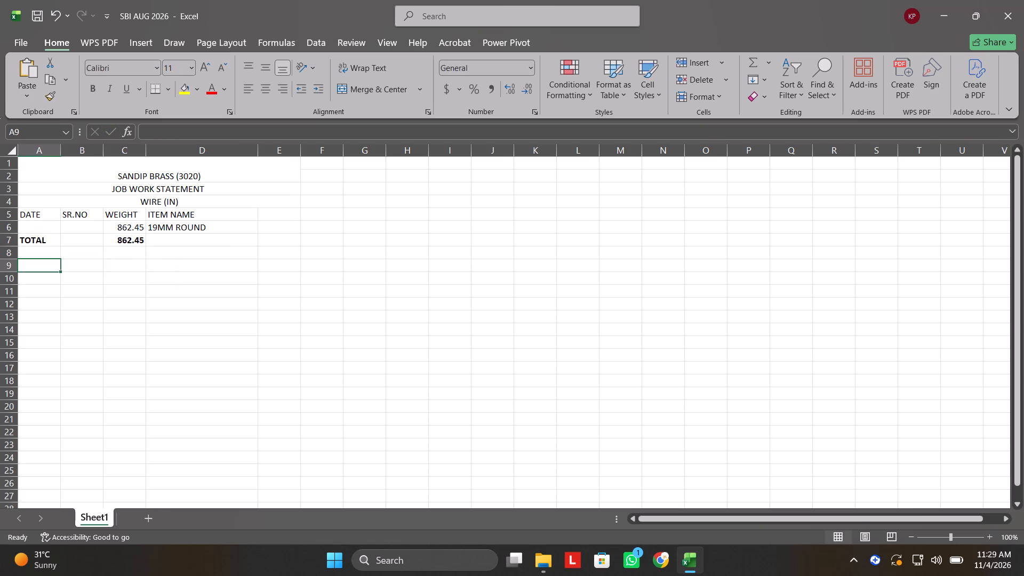
{"action": "key", "text": "shift+Right"}
{"action": "key", "text": "shift+Right"}
{"action": "key", "text": "shift+Right"}
{"action": "key", "text": "shift+Right"}
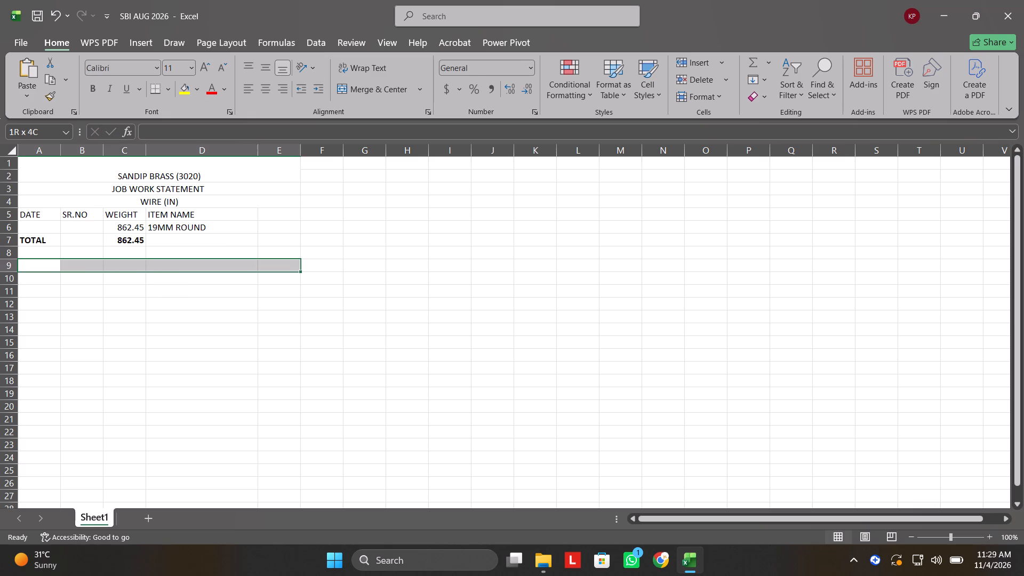
{"action": "left_click_drag", "start_coordinate": [365, 81], "coordinate": [365, 87]}
{"action": "left_click", "coordinate": [368, 92]}
{"action": "type", "text": "CHHOL"}
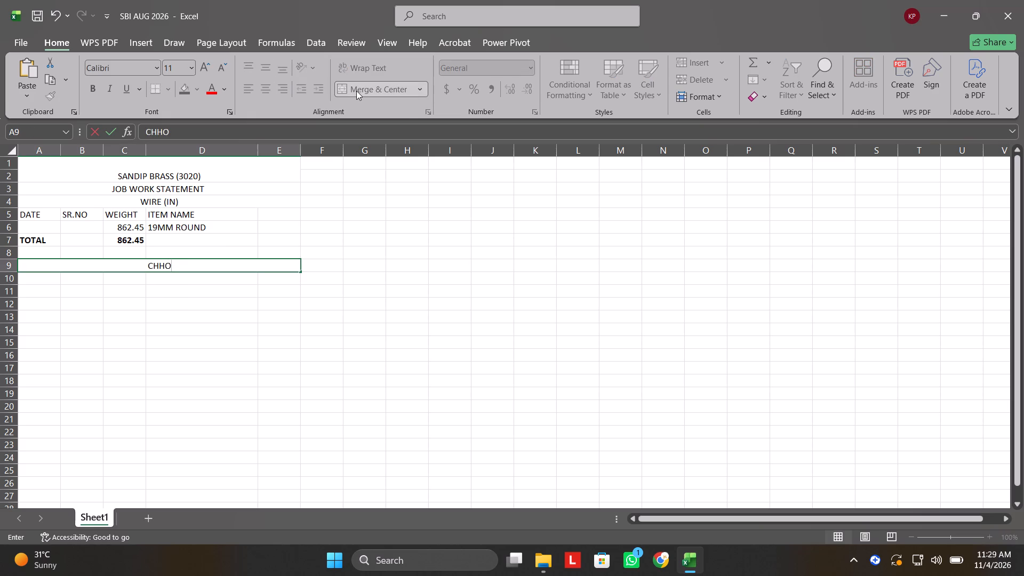
{"action": "key", "text": "space"}
{"action": "type", "text": "(OUT"}
{"action": "key", "text": "shift+parenright"}
{"action": "key", "text": "Return"}
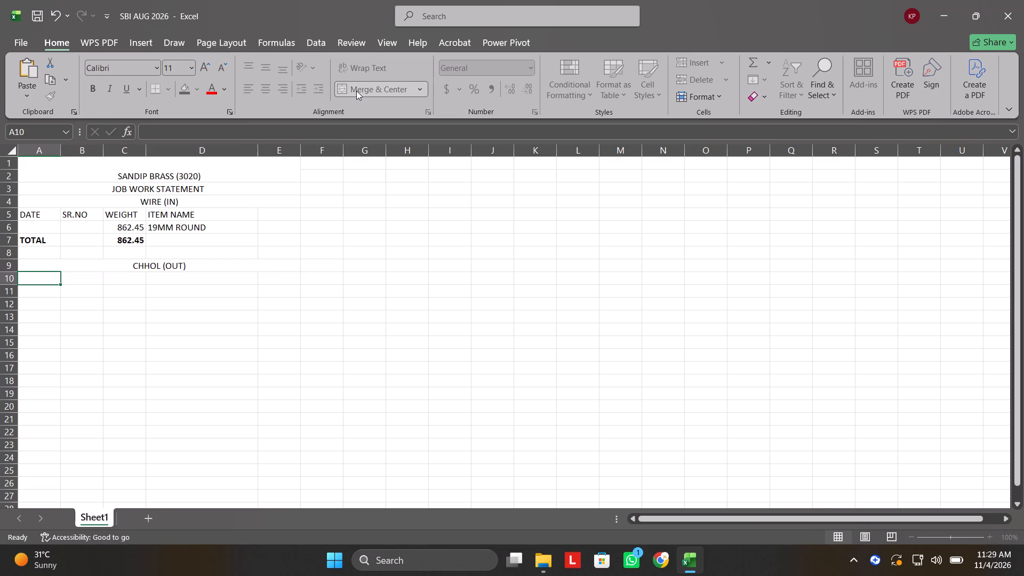
Enter the column headings DATE, SR.NO and WEIGHT in cells A10 to C10.
{"action": "type", "text": "DATE"}
{"action": "key", "text": "Right"}
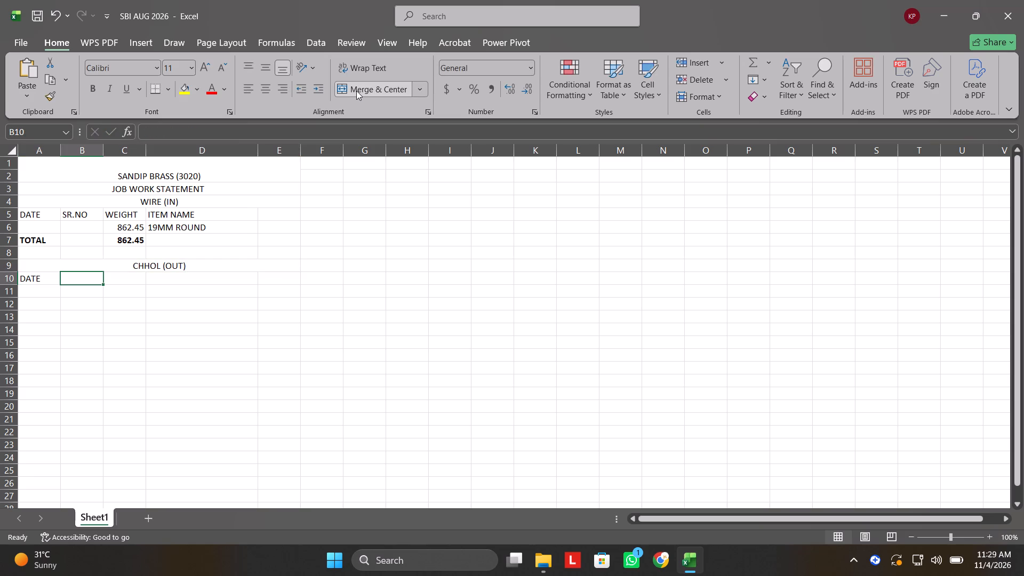
{"action": "type", "text": "SR"}
{"action": "type", "text": ".NPO"}
{"action": "key", "text": "BackSpace"}
{"action": "key", "text": "BackSpace"}
{"action": "key", "text": "o"}
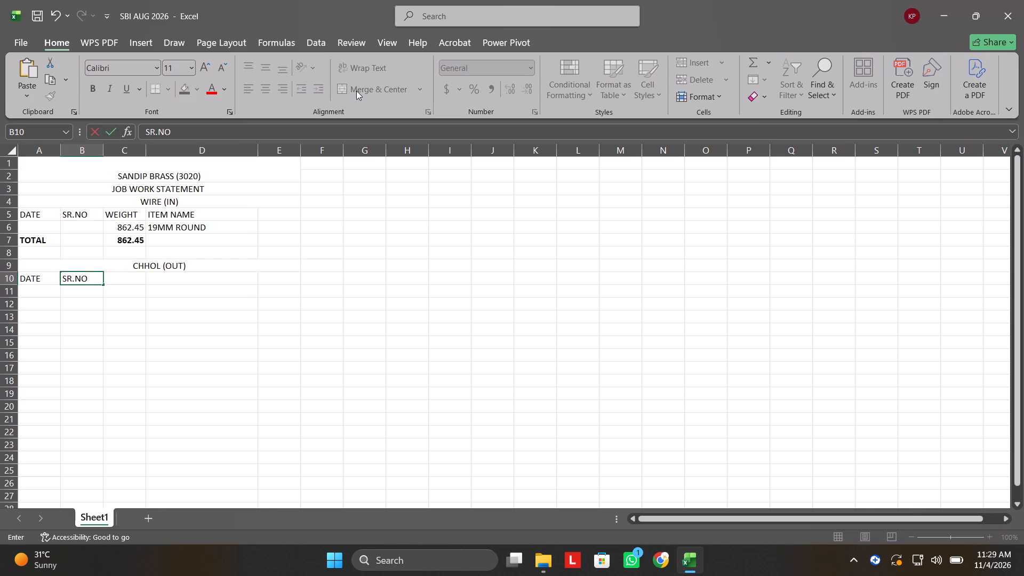
{"action": "key", "text": "Right"}
{"action": "type", "text": "WEIGHT"}
{"action": "key", "text": "Down"}
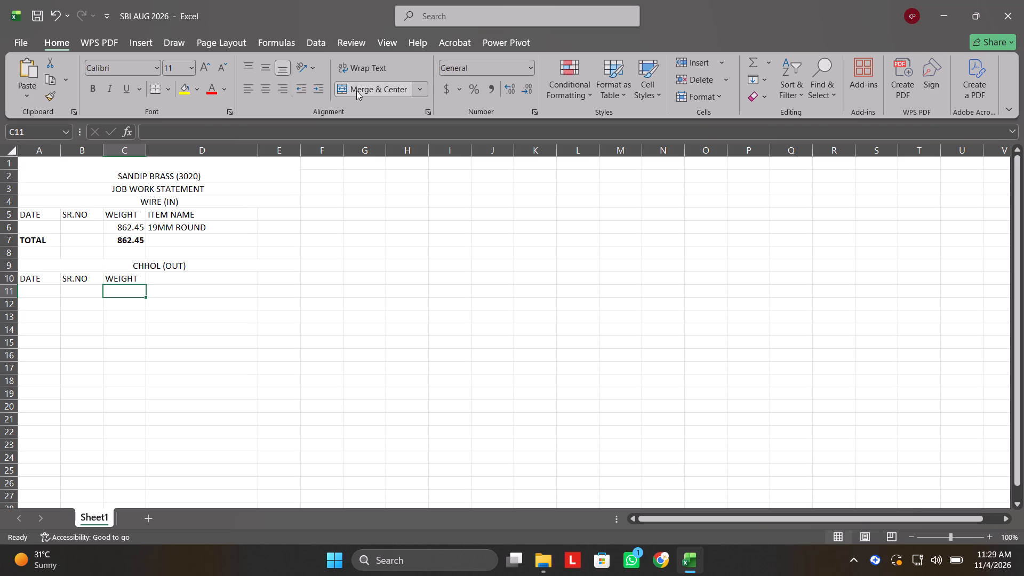
Enter the CHHOL (OUT) weights 221.45 in C11 and 19.5 in C12.
{"action": "type", "text": "221.45"}
{"action": "key", "text": "Down"}
{"action": "type", "text": "19.5"}
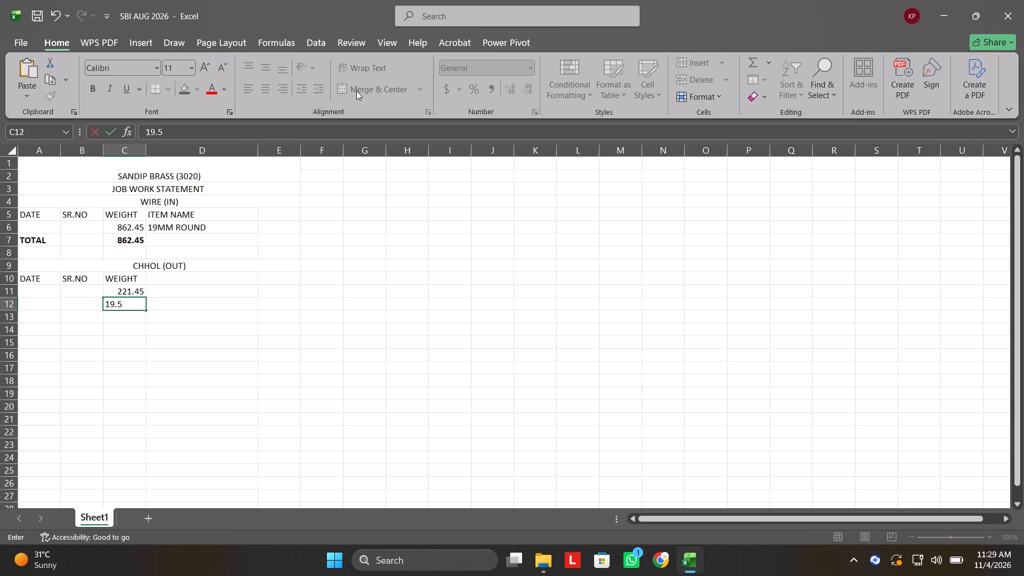
{"action": "key", "text": "Down"}
Add a bold TOTAL label in A13 and a bold AutoSum of the CHHOL (OUT) weights in C13.
{"action": "key", "text": "Left"}
{"action": "key", "text": "Left"}
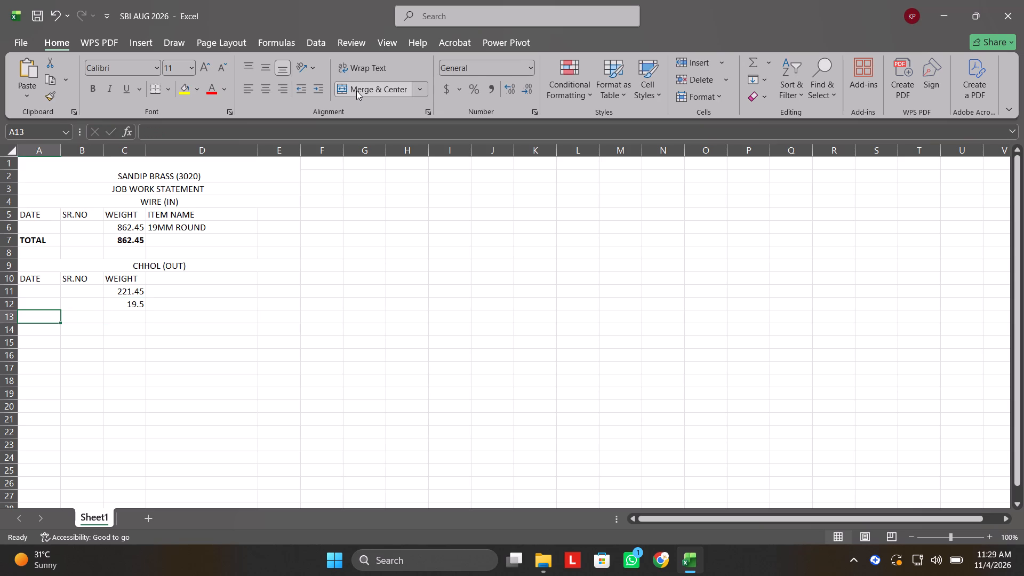
{"action": "key", "text": "ctrl+b"}
{"action": "type", "text": "TOTAL"}
{"action": "key", "text": "Right"}
{"action": "key", "text": "Right"}
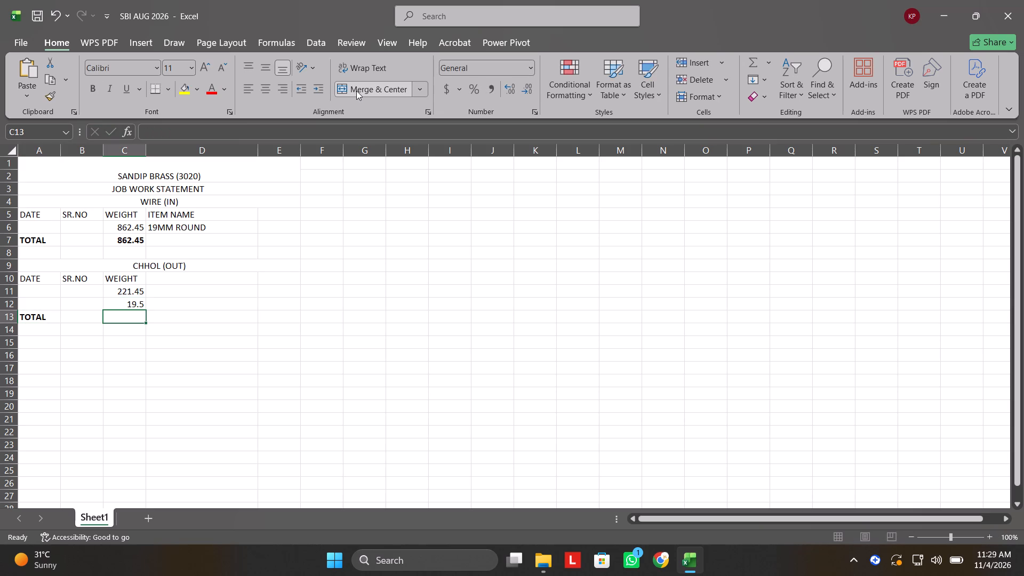
{"action": "key", "text": "ctrl+b"}
{"action": "key", "text": "alt+plus"}
{"action": "key", "text": "alt+equal"}
{"action": "key", "text": "Return"}
Merge and center cells A15:E15 and enter the section heading FINISHED GOODS (OUT).
{"action": "key", "text": "Down"}
{"action": "key", "text": "Left"}
{"action": "key", "text": "Left"}
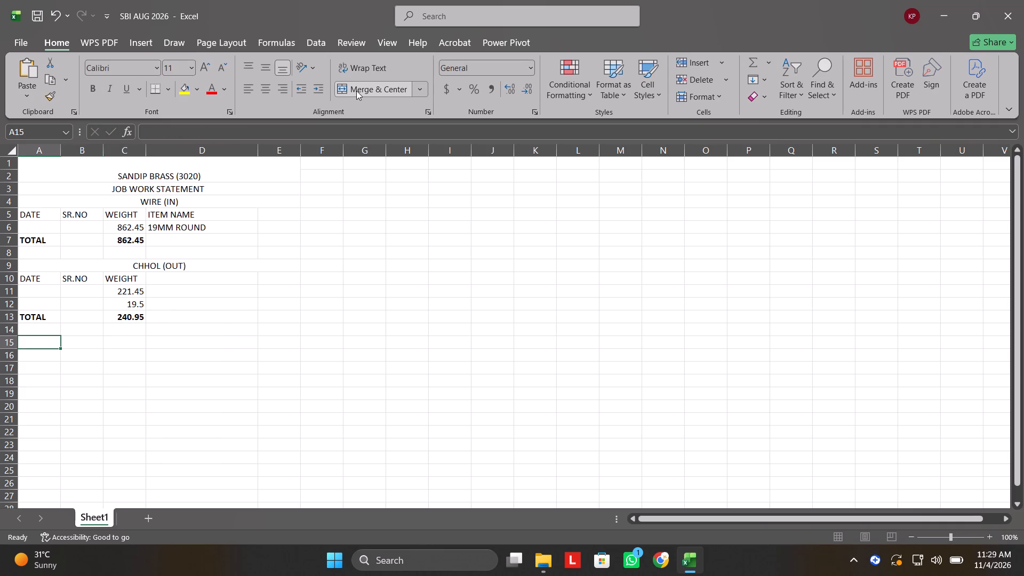
{"action": "key", "text": "shift+Right"}
{"action": "key", "text": "shift+Right"}
{"action": "key", "text": "shift+Right"}
{"action": "key", "text": "shift+Right"}
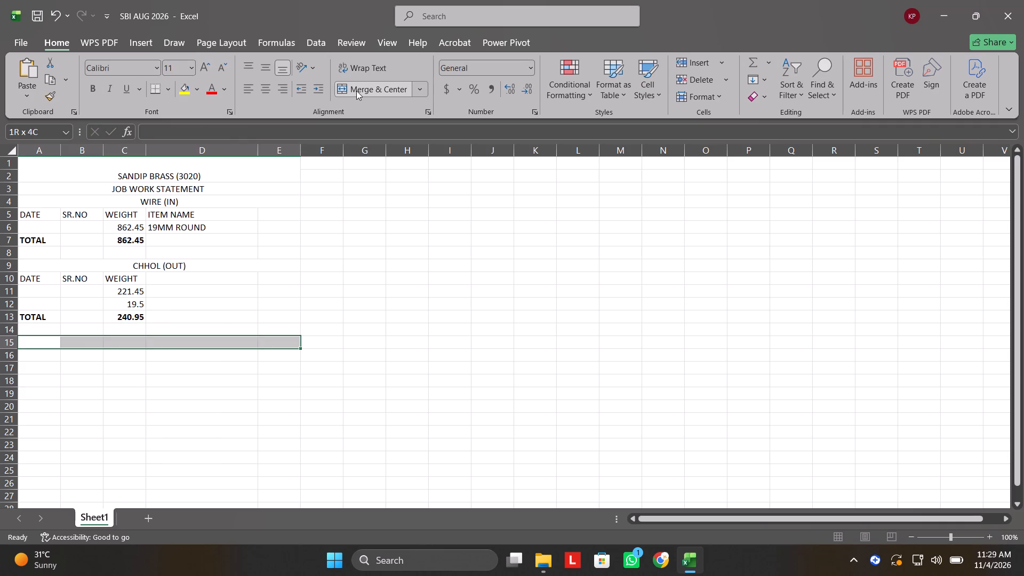
{"action": "left_click", "coordinate": [356, 90]}
{"action": "type", "text": "FINISHED GOODS"}
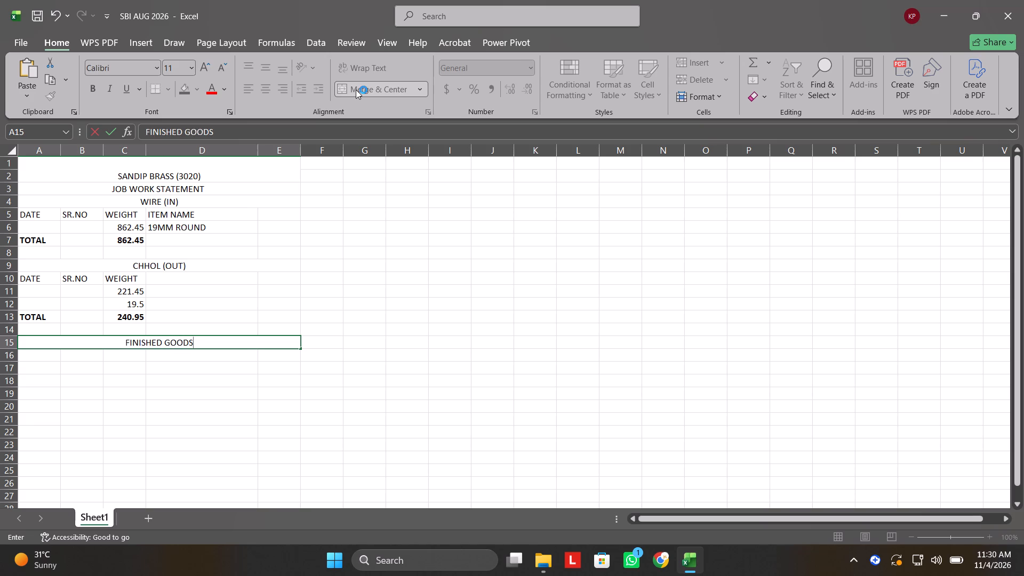
{"action": "key", "text": "space"}
{"action": "type", "text": "(OUT"}
{"action": "type", "text": ")."}
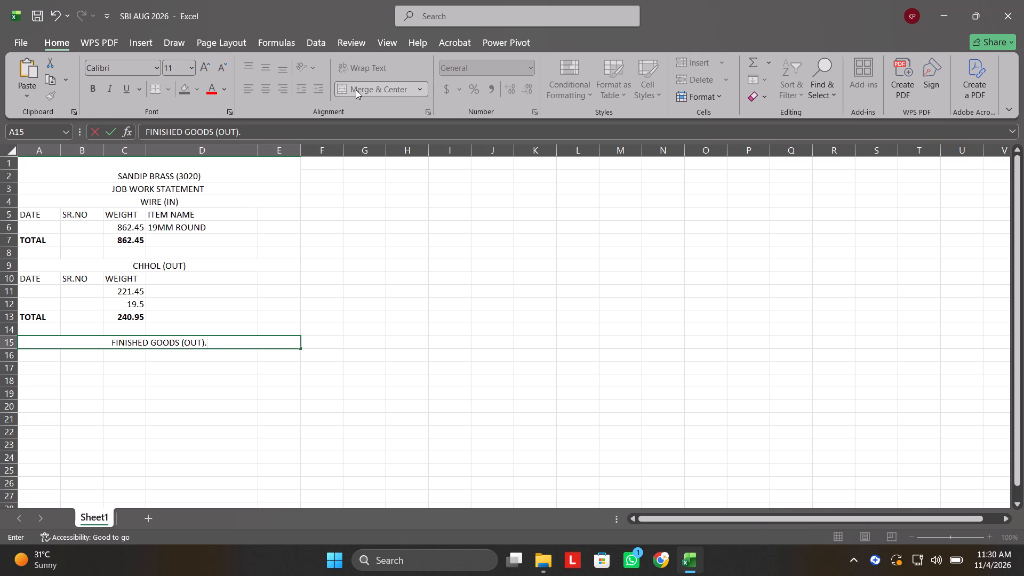
{"action": "key", "text": "BackSpace"}
{"action": "key", "text": "Return"}
Enter the column headings DATE, SR.NO, WEIGHT and ITEM NAME in cells A16 to D16.
{"action": "key", "text": "d"}
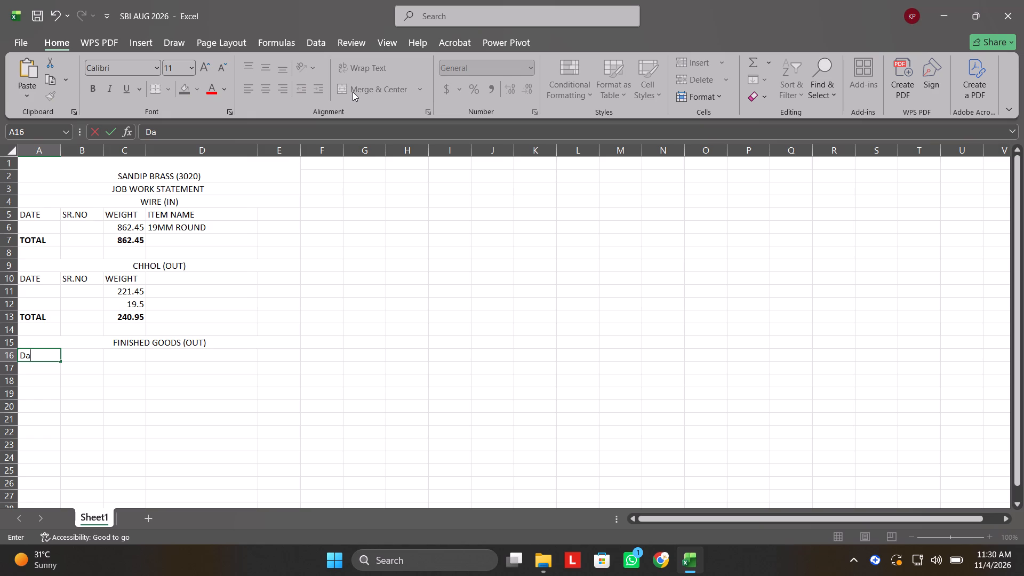
{"action": "key", "text": "BackSpace"}
{"action": "type", "text": "ATE"}
{"action": "key", "text": "Right"}
{"action": "type", "text": "SR"}
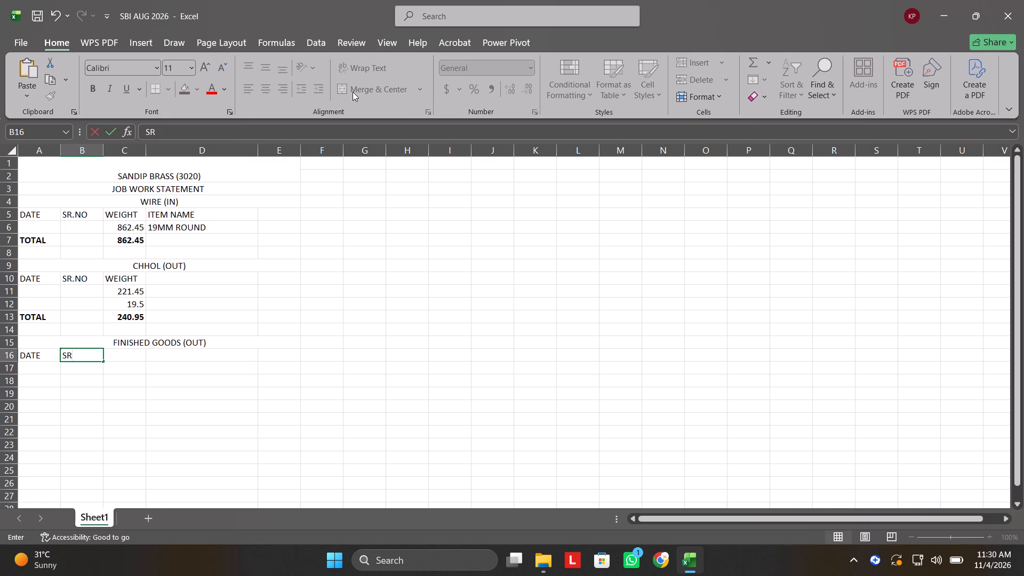
{"action": "type", "text": ".NO"}
{"action": "key", "text": "Down"}
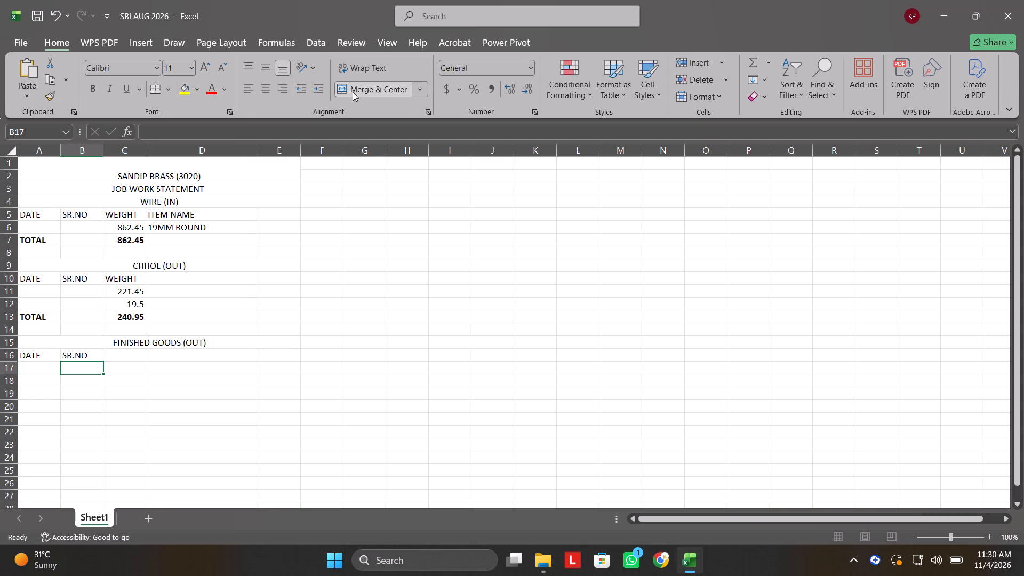
{"action": "key", "text": "Up"}
{"action": "key", "text": "Right"}
{"action": "type", "text": "WEIGHT"}
{"action": "key", "text": "Right"}
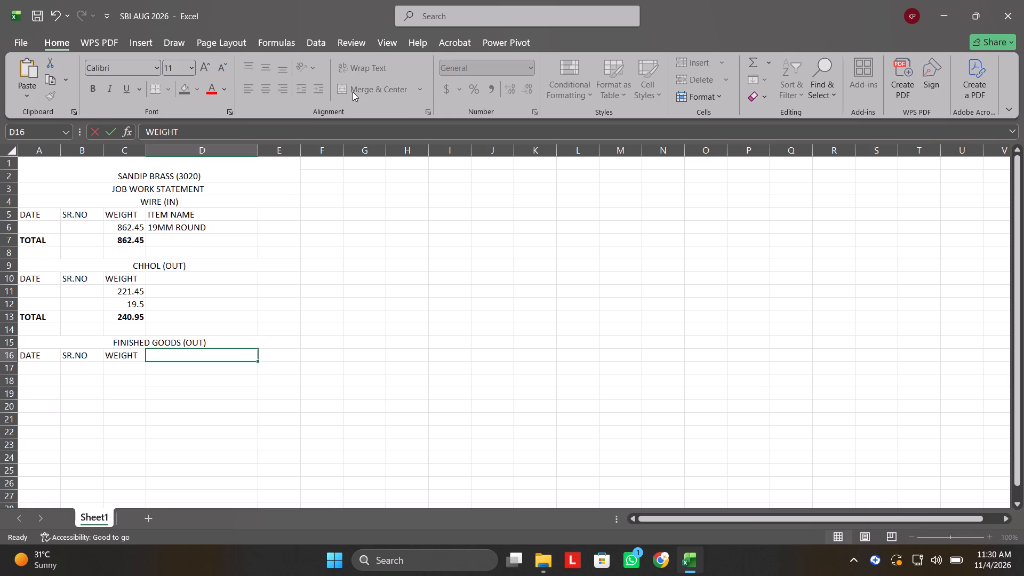
{"action": "type", "text": "ITEM NAME"}
{"action": "key", "text": "Down"}
Go to cell C17 below the WEIGHT heading for the first FINISHED GOODS (OUT) entry.
{"action": "key", "text": "Left"}
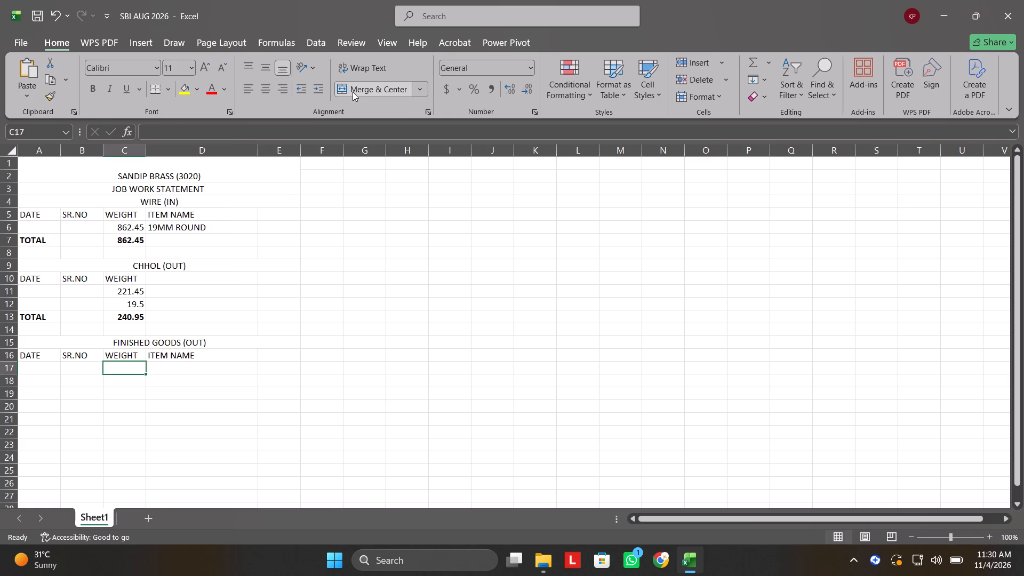
{"action": "key", "text": "Left"}
{"action": "key", "text": "Left"}
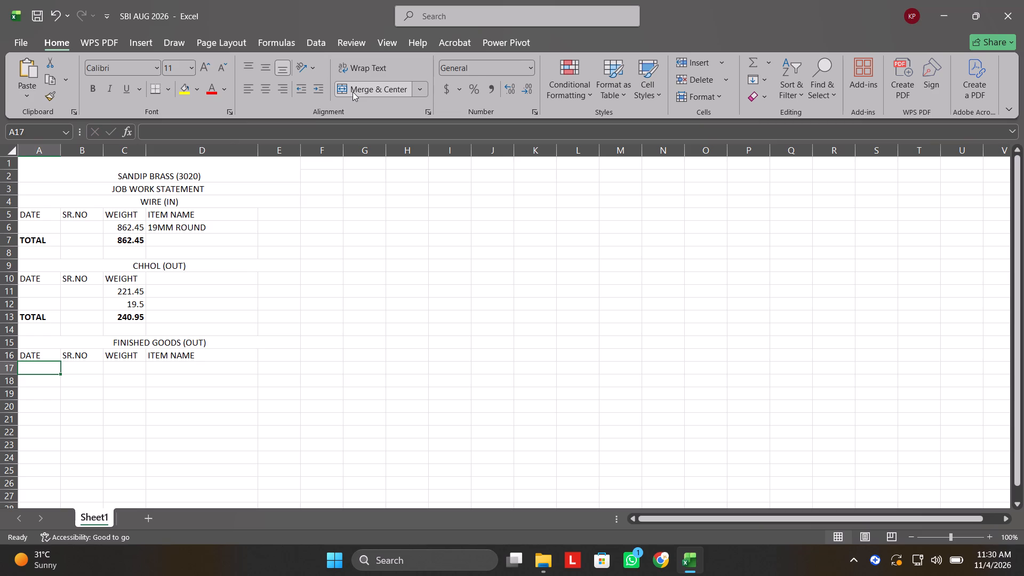
{"action": "key", "text": "Right"}
{"action": "key", "text": "Right"}
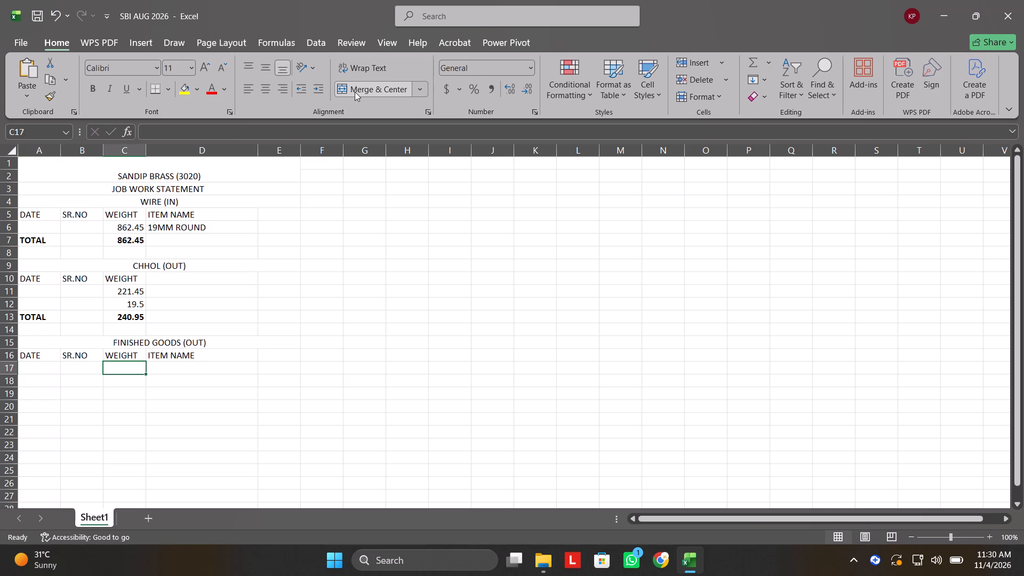
Open Calculator, keep it on top of the worksheet, and calculate 641 minus 19.5.
{"action": "left_click", "coordinate": [332, 559]}
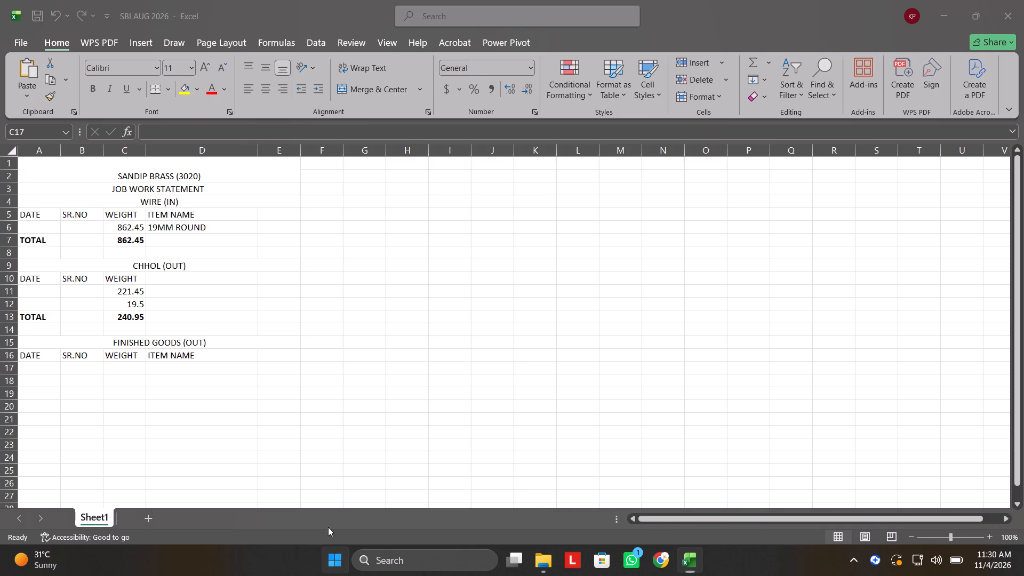
{"action": "left_click", "coordinate": [432, 73]}
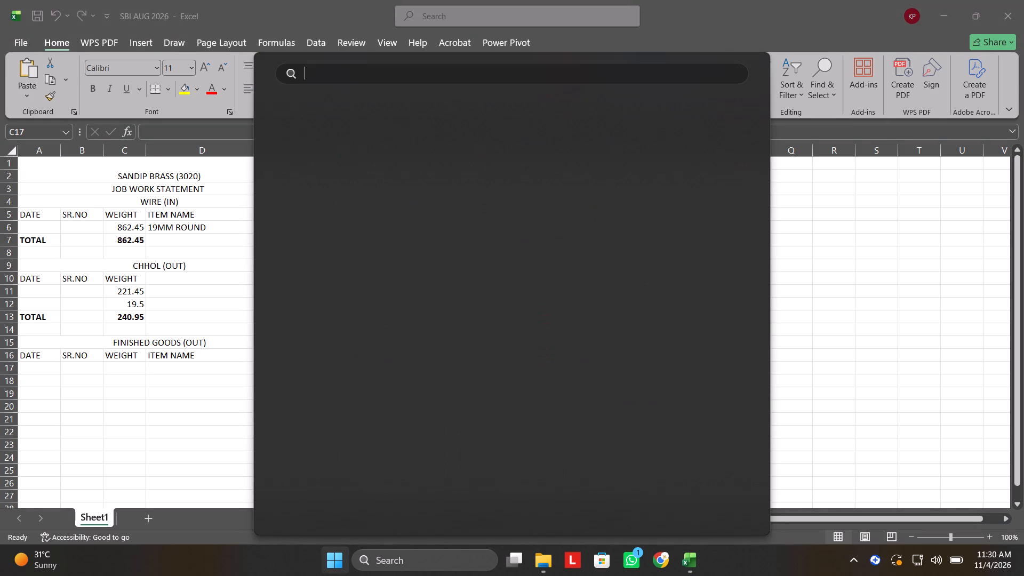
{"action": "key", "text": "c"}
{"action": "key", "text": "Return"}
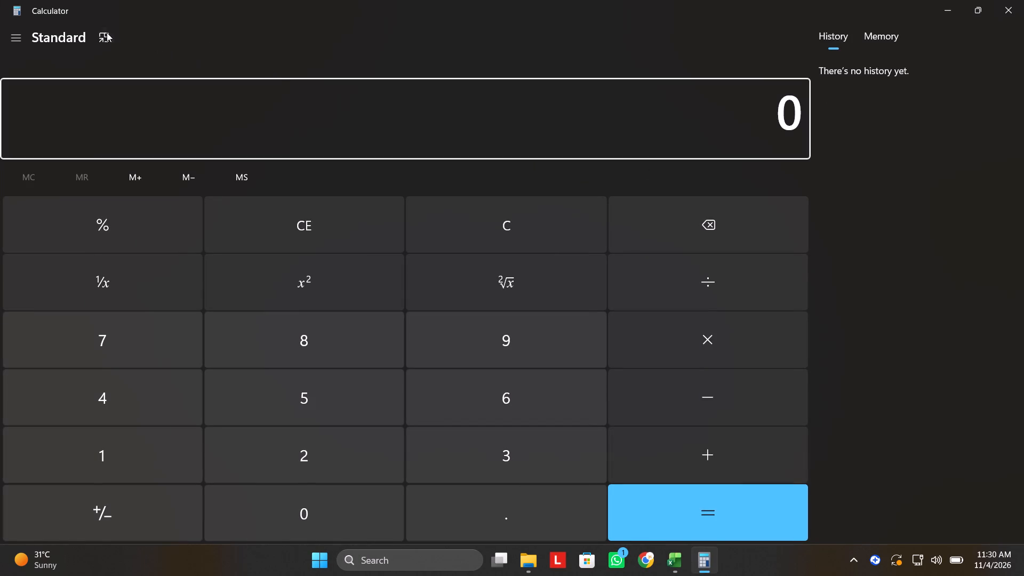
{"action": "left_click", "coordinate": [102, 41]}
{"action": "type", "text": "641"}
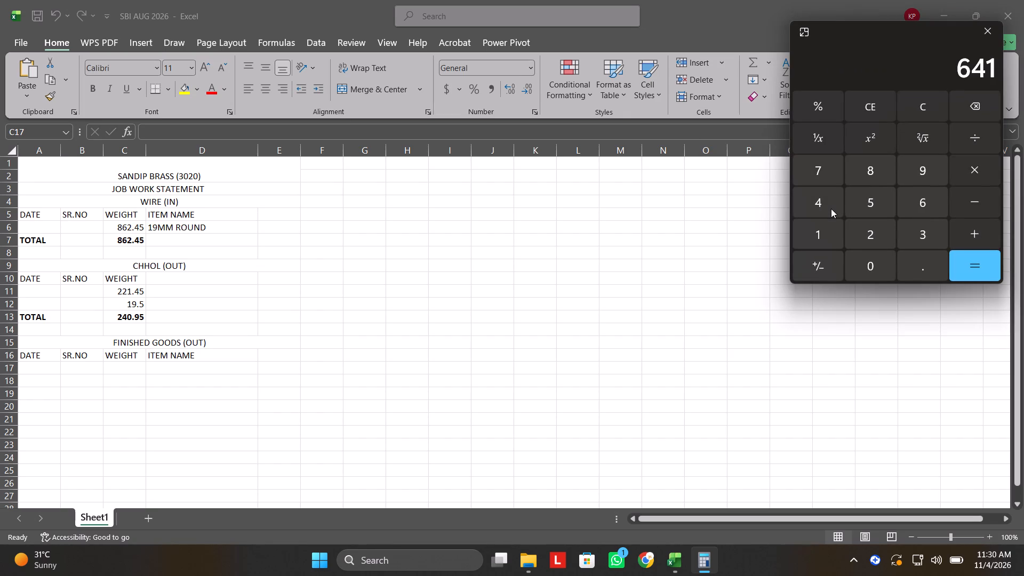
{"action": "key", "text": "minus"}
{"action": "type", "text": "19.5"}
{"action": "key", "text": "Return"}
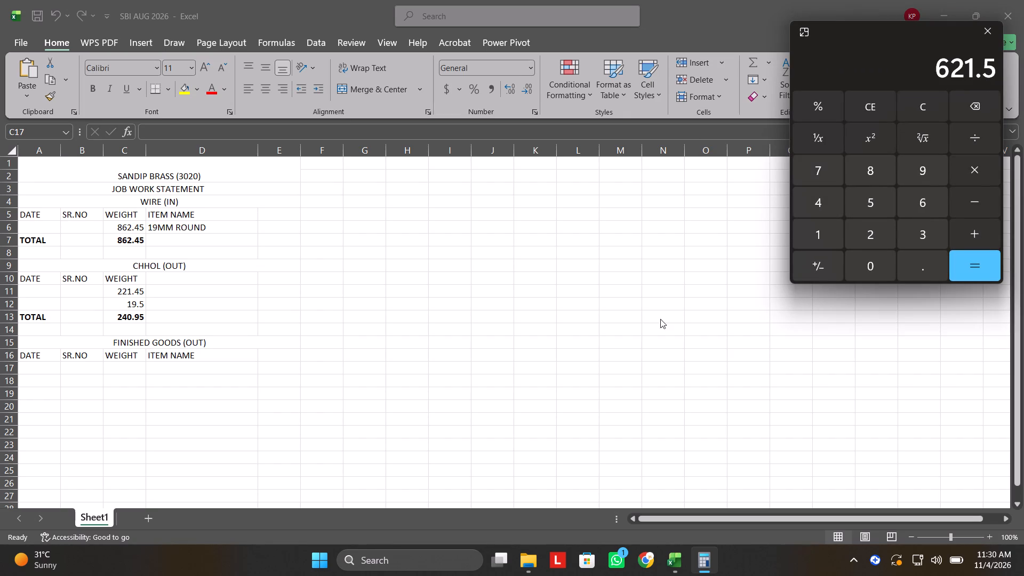
Enter the first FINISHED GOODS (OUT) record in row 17 with weight 621.5 and item name 19MM.
{"action": "left_click", "coordinate": [122, 364]}
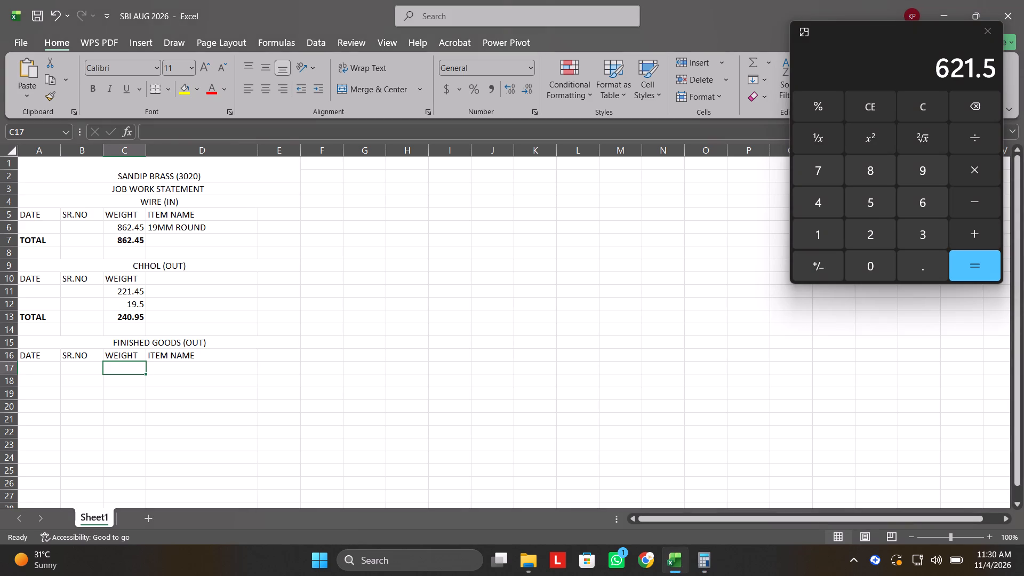
{"action": "type", "text": "621.5"}
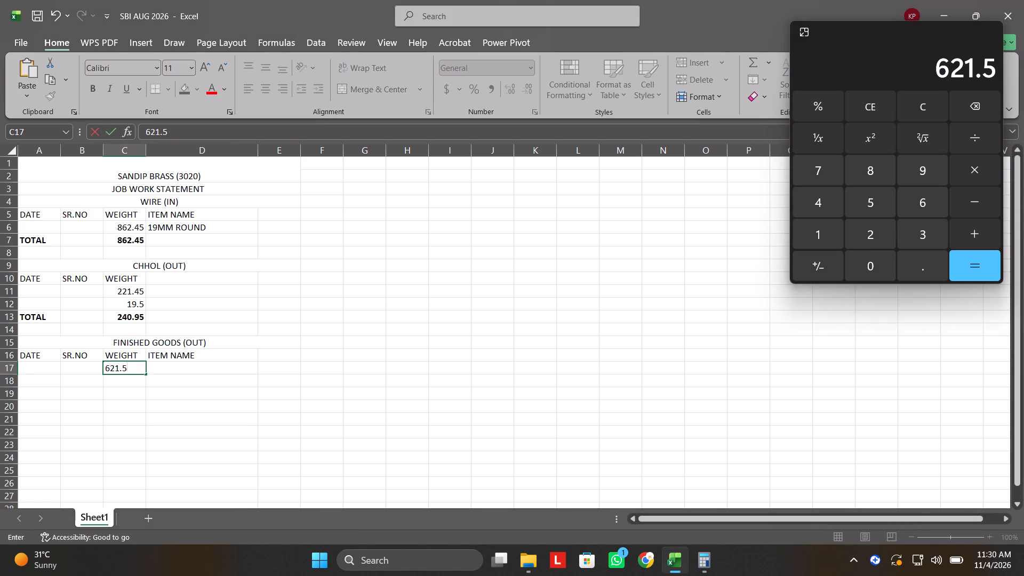
{"action": "key", "text": "Right"}
{"action": "type", "text": "19"}
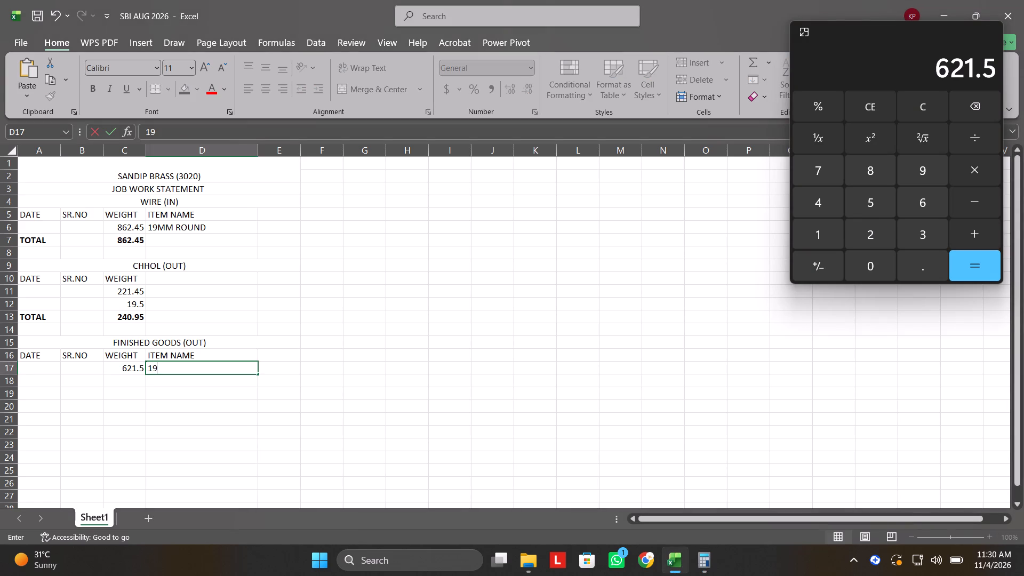
{"action": "type", "text": "MM"}
Add a bold TOTAL label in cell A18 and sum the FINISHED GOODS (OUT) weight in cell C18.
{"action": "key", "text": "Down"}
{"action": "key", "text": "Left"}
{"action": "key", "text": "Left"}
{"action": "key", "text": "Left"}
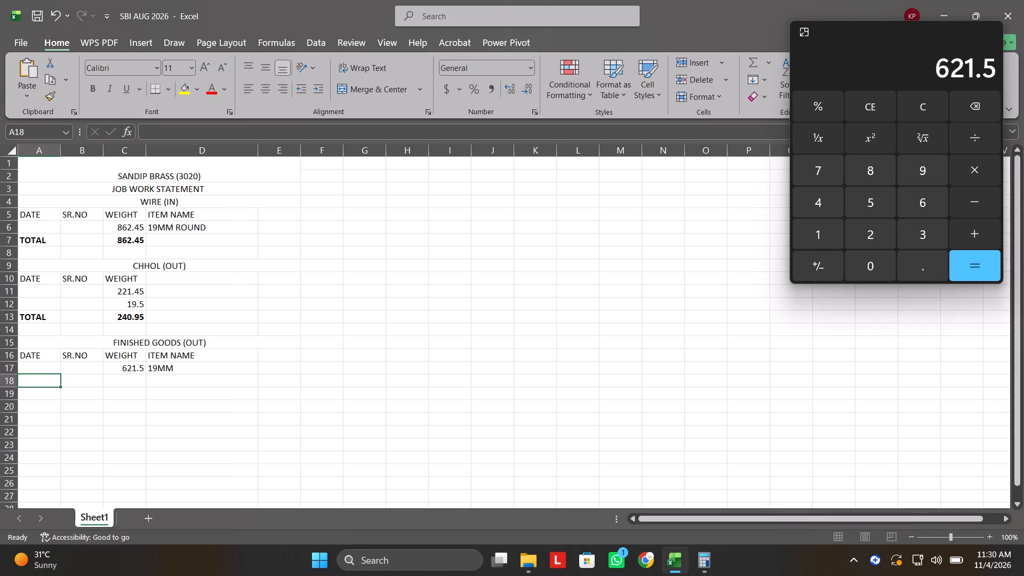
{"action": "key", "text": "ctrl+b"}
{"action": "type", "text": "TOTAL"}
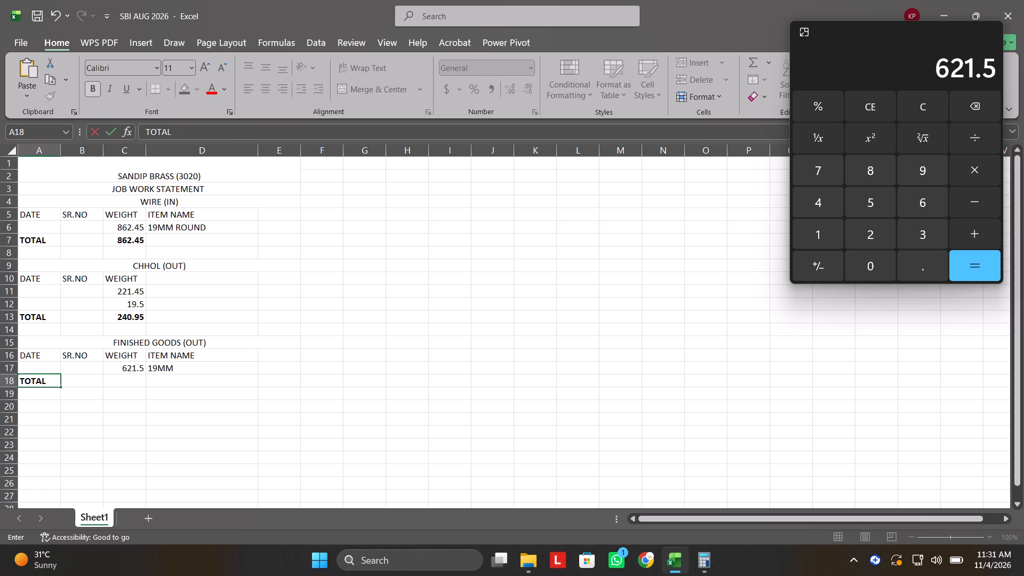
{"action": "key", "text": "Right"}
{"action": "key", "text": "Right"}
{"action": "key", "text": "alt+plus"}
{"action": "key", "text": "alt+equal"}
{"action": "key", "text": "Return"}
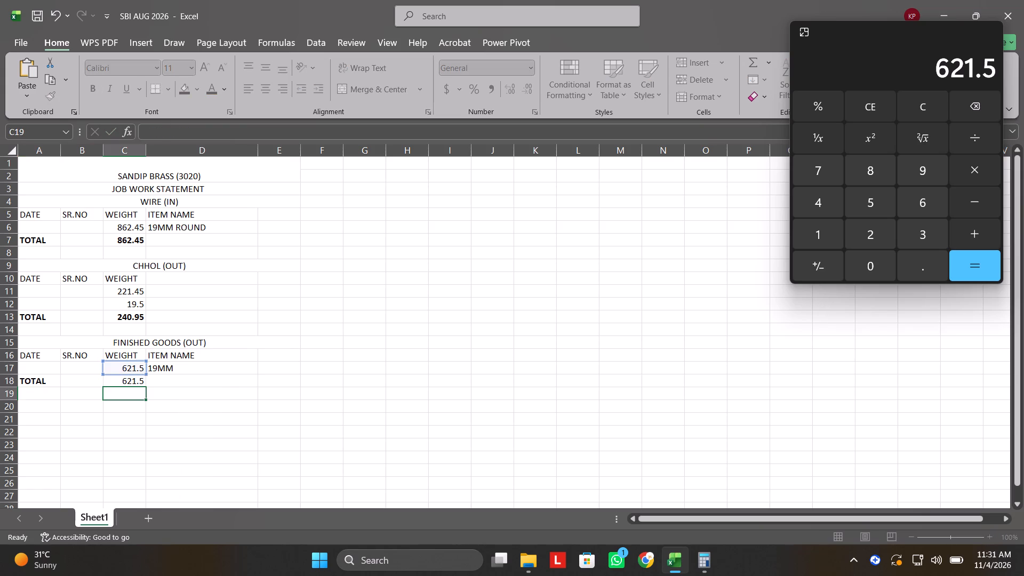
Merge and center cells A20:E20 and enter the section heading STOCK IN HAND CALCULATION.
{"action": "key", "text": "Down"}
{"action": "key", "text": "Left"}
{"action": "key", "text": "Left"}
{"action": "key", "text": "Left"}
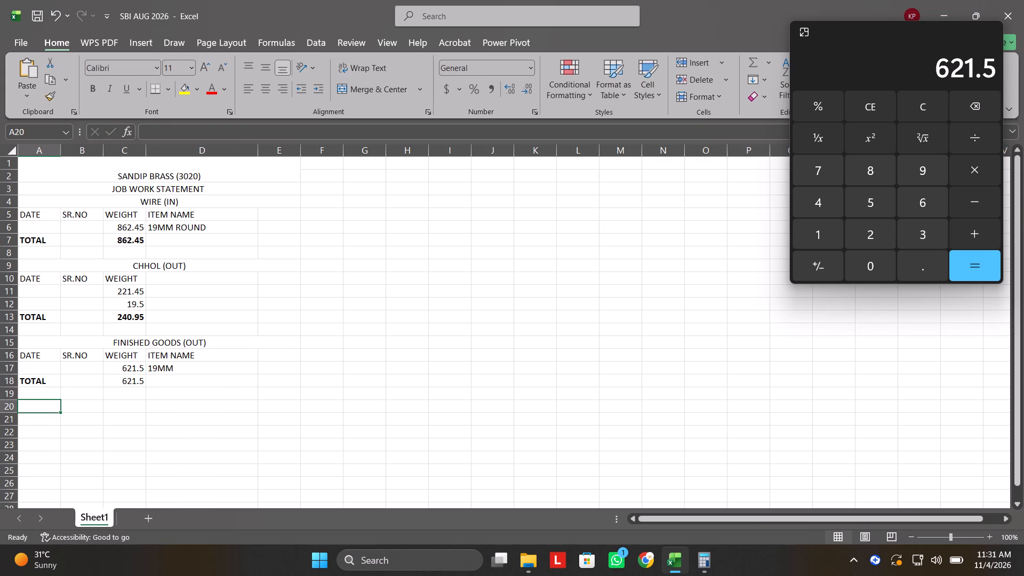
{"action": "key", "text": "shift+Right"}
{"action": "key", "text": "shift+Right"}
{"action": "key", "text": "shift+Right"}
{"action": "key", "text": "shift+Right"}
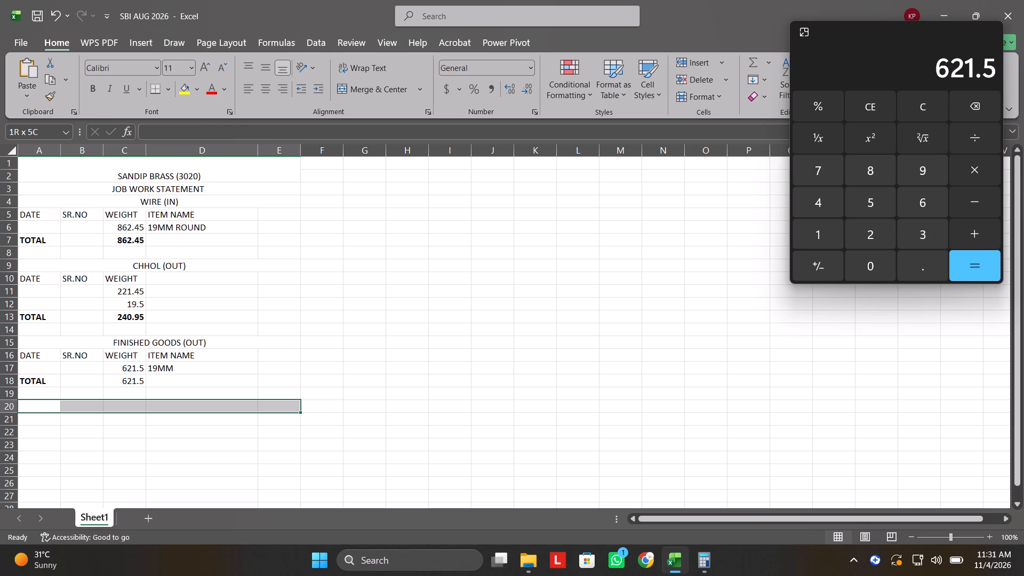
{"action": "left_click", "coordinate": [379, 98]}
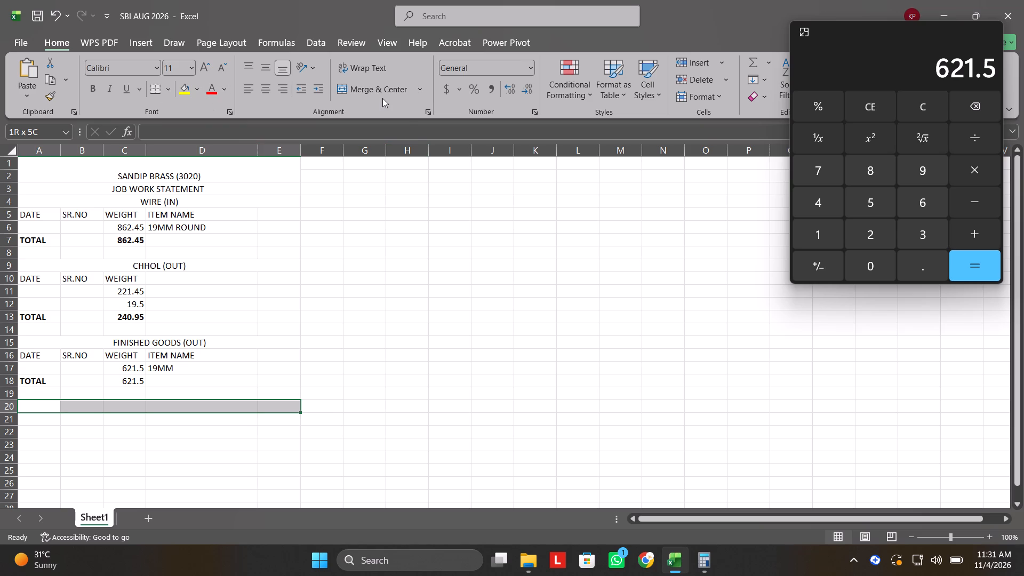
{"action": "left_click", "coordinate": [382, 98]}
{"action": "left_click", "coordinate": [382, 92]}
{"action": "key", "text": "s"}
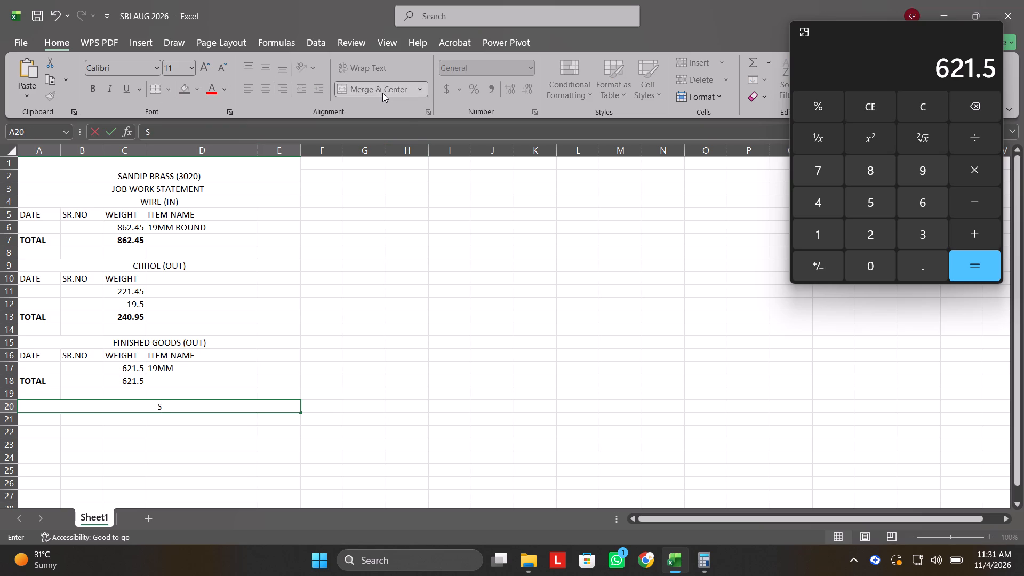
{"action": "type", "text": "TOCK IN HAND CALCULATION"}
{"action": "key", "text": "Down"}
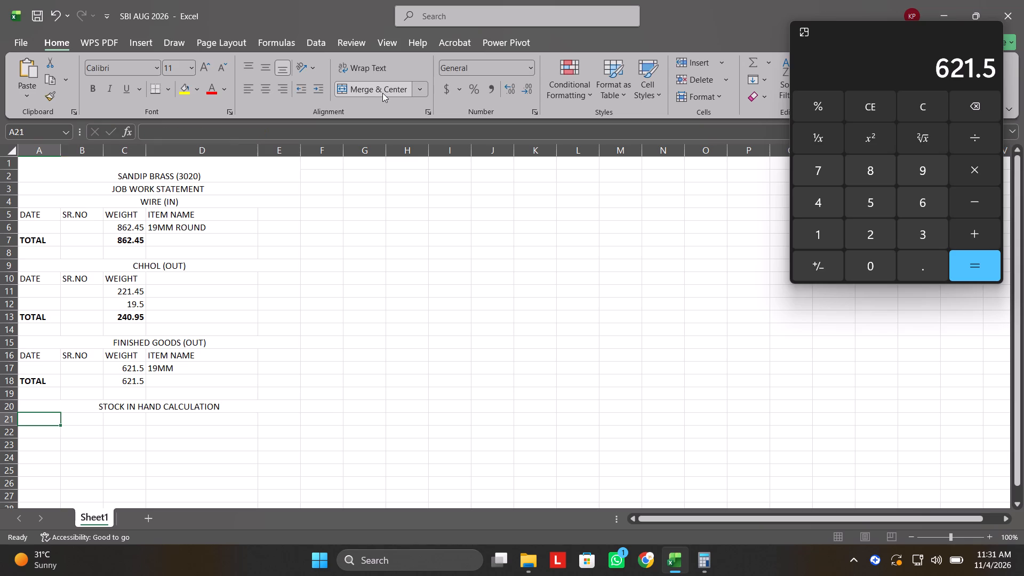
Merge and center columns A and B separately in each of rows 21 to 24 for the stock labels.
{"action": "key", "text": "shift+Right"}
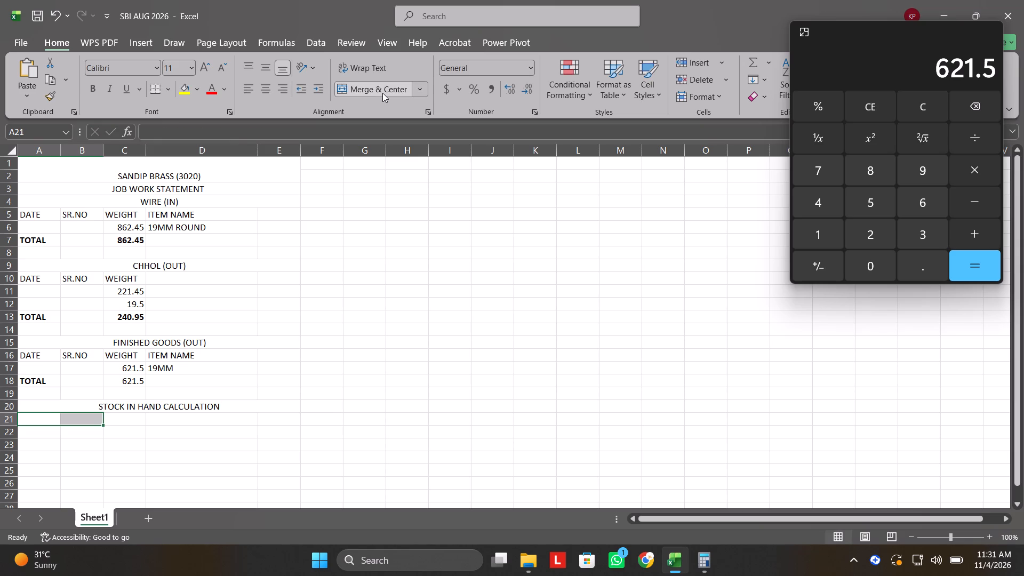
{"action": "left_click", "coordinate": [382, 93]}
{"action": "key", "text": "Down"}
{"action": "key", "text": "shift+Return"}
{"action": "key", "text": "shift+Right"}
{"action": "key", "text": "Down"}
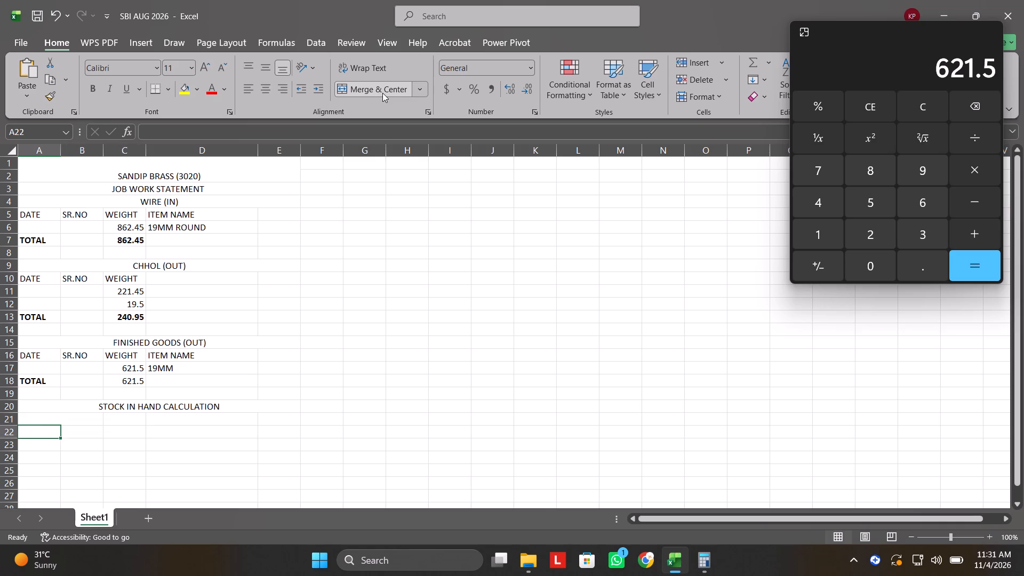
{"action": "key", "text": "Right"}
{"action": "key", "text": "Left"}
{"action": "key", "text": "shift+Right"}
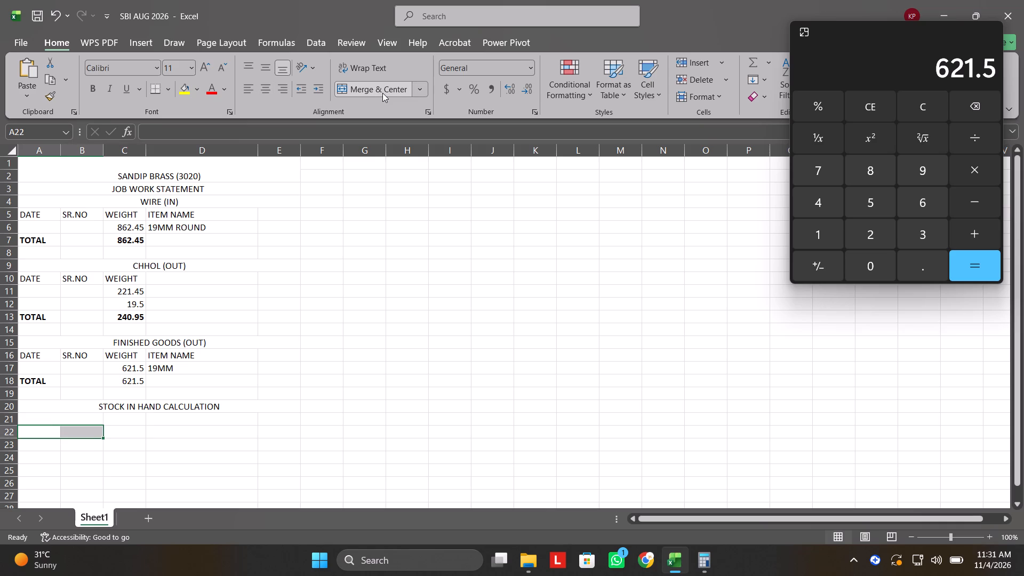
{"action": "left_click", "coordinate": [382, 93]}
{"action": "key", "text": "Down"}
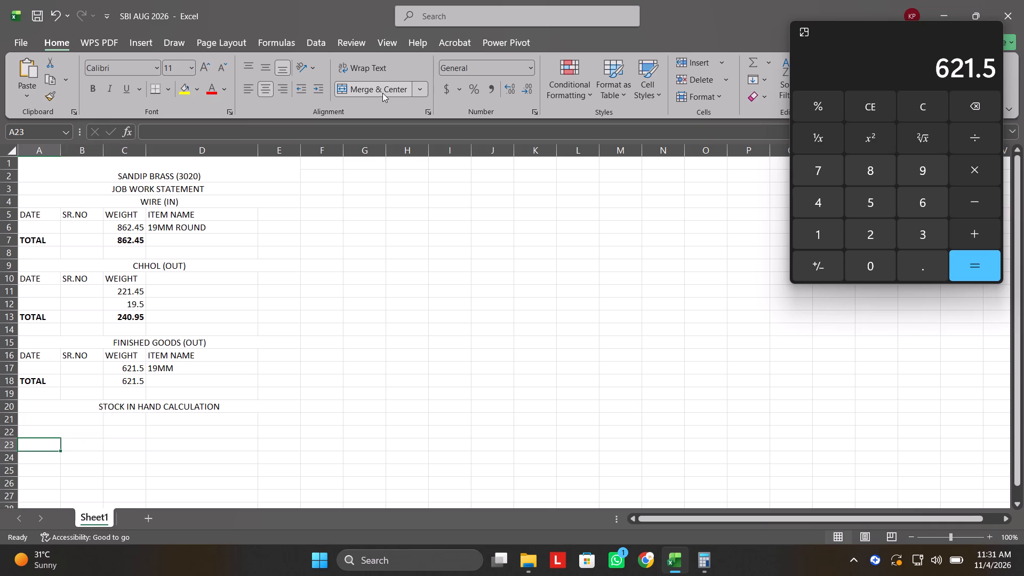
{"action": "key", "text": "shift+Right"}
{"action": "left_click", "coordinate": [382, 93]}
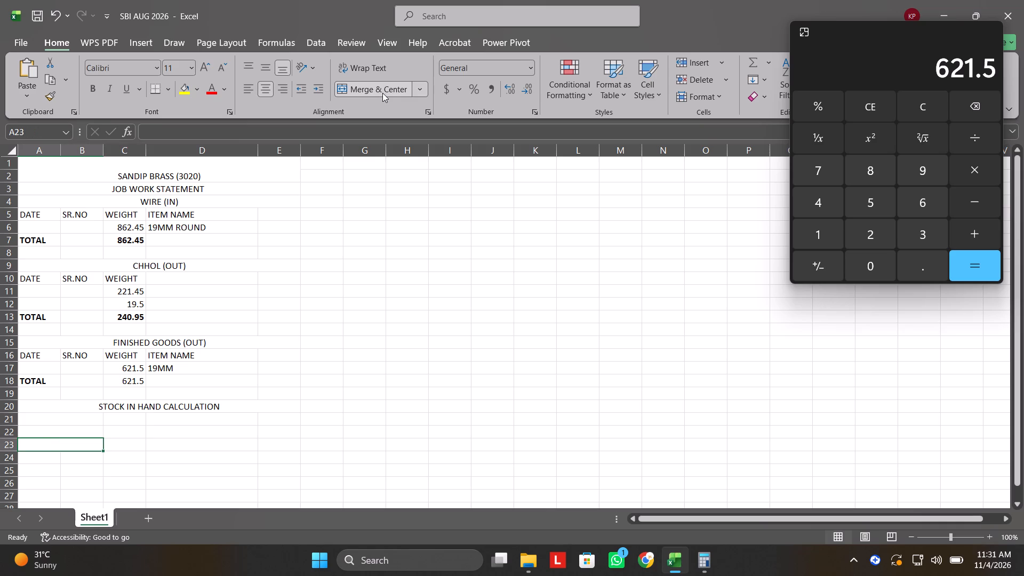
{"action": "key", "text": "Down"}
{"action": "key", "text": "shift+Right"}
{"action": "left_click", "coordinate": [383, 93]}
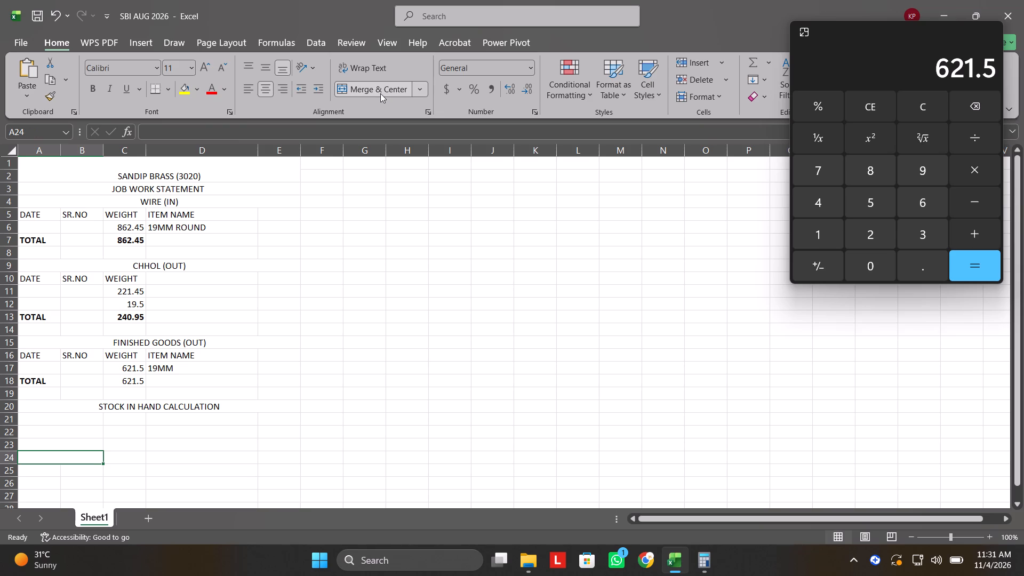
Enter the labels WIRE (IN), CHHOL (OUT) and F.GOODS (OUT) in merged cells A21, A22 and A23.
{"action": "key", "text": "Up"}
{"action": "key", "text": "Up"}
{"action": "key", "text": "Up"}
{"action": "type", "text": "WIRE"}
{"action": "key", "text": "space"}
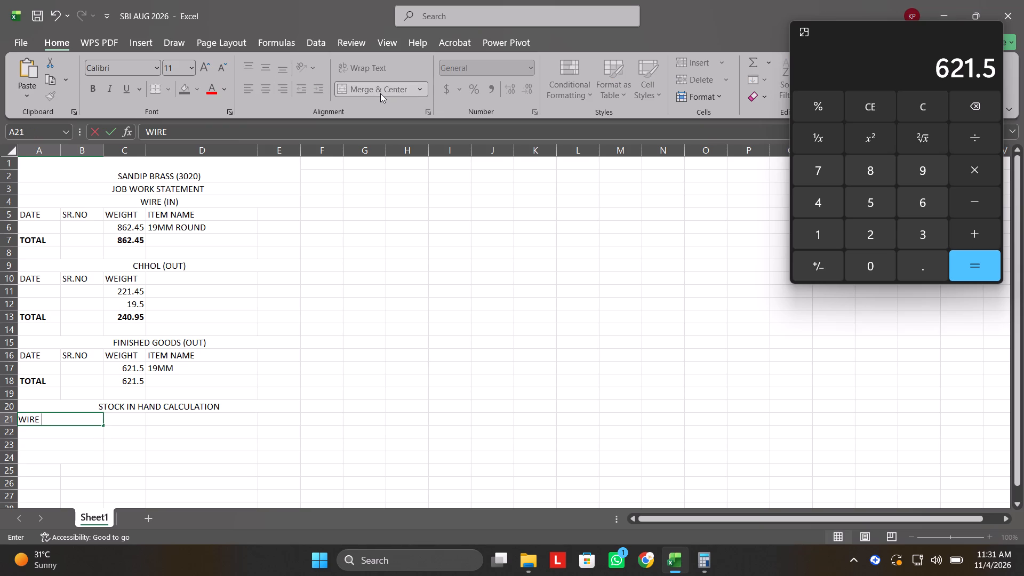
{"action": "type", "text": "(IN"}
{"action": "key", "text": "shift+parenright"}
{"action": "key", "text": "Down"}
{"action": "type", "text": "CHHOL"}
{"action": "key", "text": "space"}
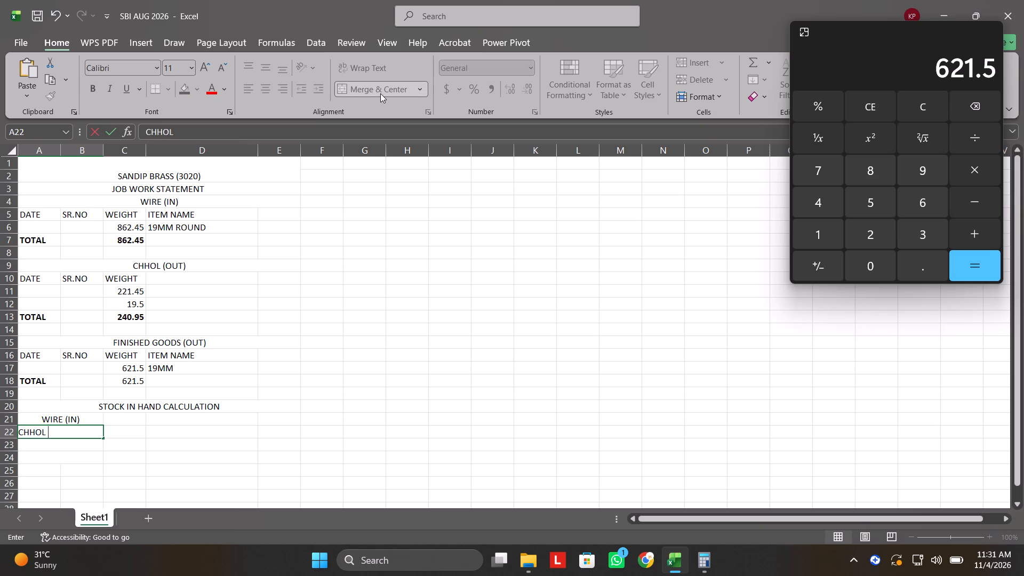
{"action": "type", "text": "(OUT"}
{"action": "key", "text": "shift+parenright"}
{"action": "key", "text": "Down"}
{"action": "key", "text": "f"}
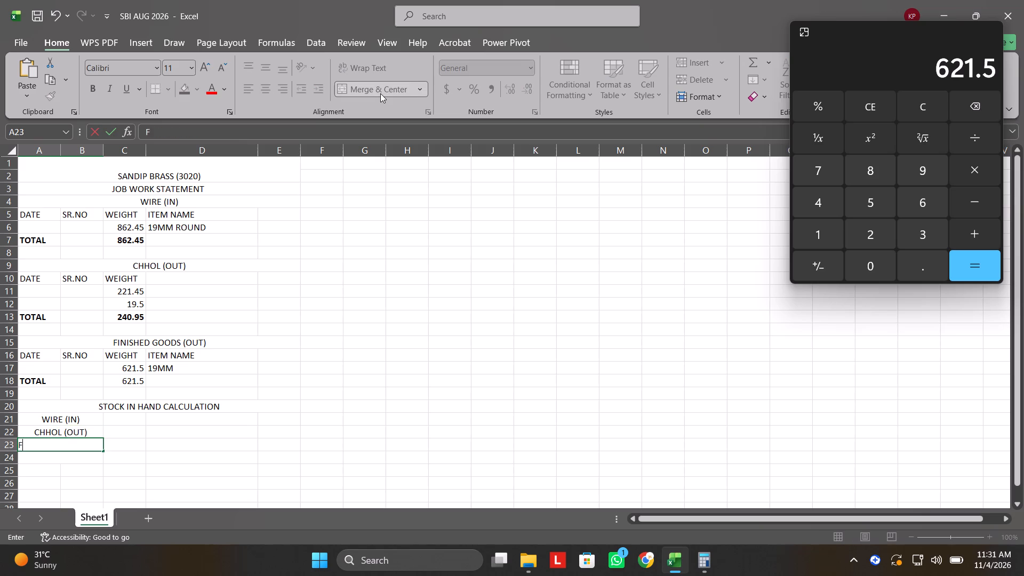
{"action": "type", "text": ".GOODS"}
{"action": "key", "text": "space"}
{"action": "type", "text": "(OUT"}
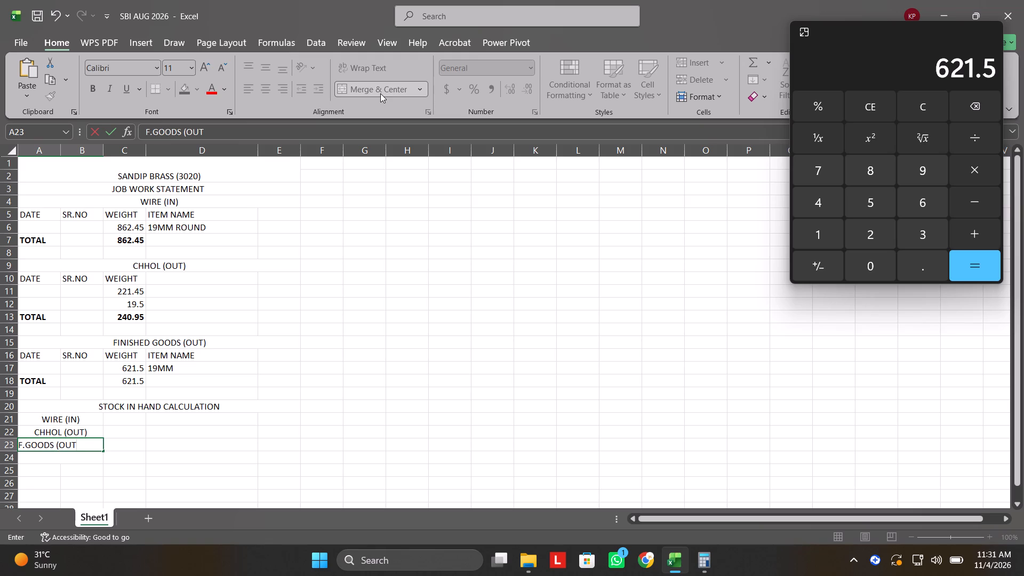
{"action": "key", "text": "shift+parenright"}
{"action": "key", "text": "Down"}
Enter the label STOCK in merged cell A24, removing the autocompleted words IN HAND CALCULATION.
{"action": "type", "text": "ST"}
{"action": "key", "text": "p"}
{"action": "key", "text": "BackSpace"}
{"action": "type", "text": "OCK"}
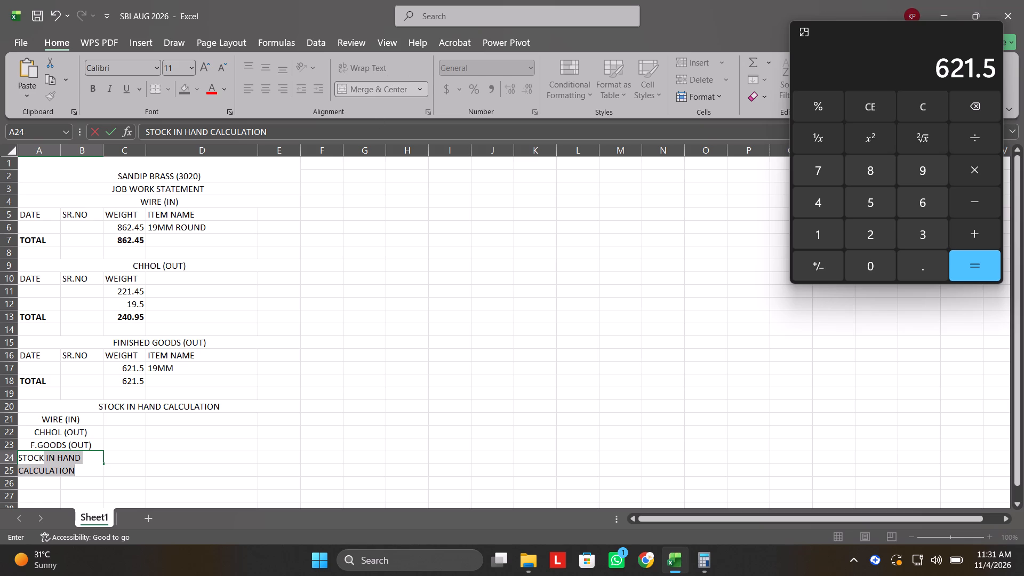
{"action": "left_click", "coordinate": [373, 134]}
{"action": "key", "text": "BackSpace"}
{"action": "key", "text": "BackSpace"}
{"action": "key", "text": "BackSpace"}
{"action": "key", "text": "BackSpace"}
{"action": "key", "text": "BackSpace"}
{"action": "key", "text": "BackSpace"}
{"action": "key", "text": "BackSpace"}
{"action": "key", "text": "BackSpace"}
{"action": "key", "text": "BackSpace"}
{"action": "key", "text": "BackSpace"}
{"action": "key", "text": "BackSpace"}
{"action": "key", "text": "BackSpace"}
{"action": "key", "text": "BackSpace"}
{"action": "key", "text": "BackSpace"}
{"action": "key", "text": "BackSpace"}
{"action": "key", "text": "BackSpace"}
{"action": "key", "text": "BackSpace"}
{"action": "key", "text": "BackSpace"}
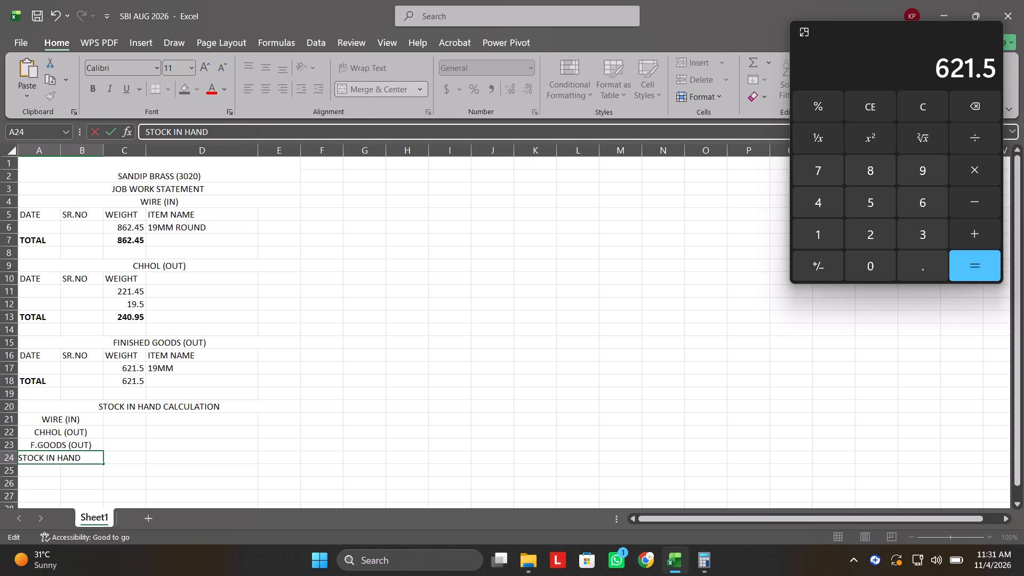
{"action": "key", "text": "BackSpace"}
{"action": "key", "text": "Up"}
{"action": "key", "text": "Up"}
{"action": "key", "text": "Up"}
{"action": "key", "text": "Up"}
{"action": "key", "text": "Return"}
Enter 862.45 for WIRE (IN) in D21, 240.95 for CHHOL (OUT) in C22 and 621.5 for F.GOODS (OUT) in C23.
{"action": "key", "text": "Up"}
{"action": "key", "text": "Up"}
{"action": "key", "text": "Up"}
{"action": "key", "text": "Up"}
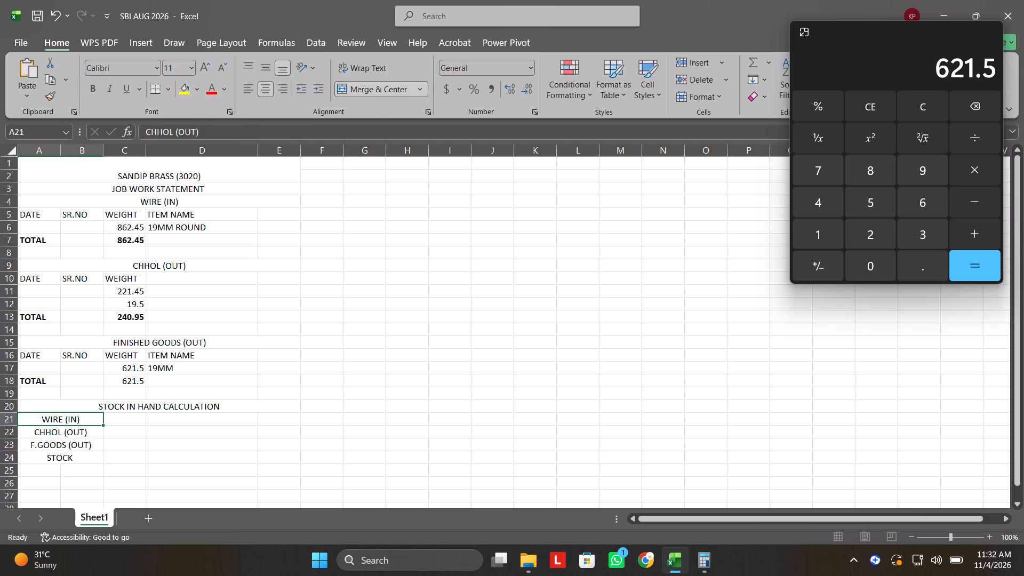
{"action": "key", "text": "Right"}
{"action": "key", "text": "Right"}
{"action": "type", "text": "862.45"}
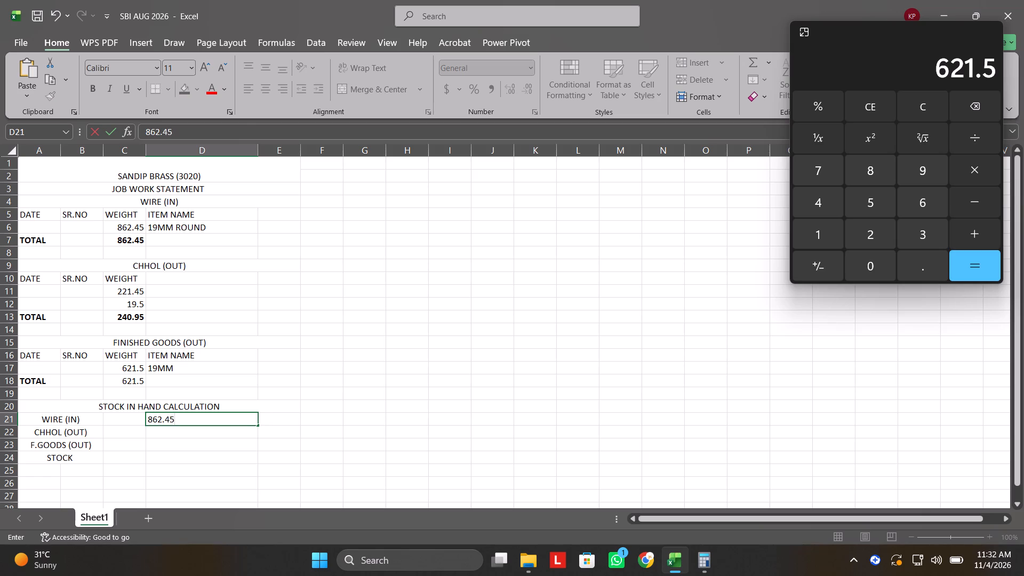
{"action": "key", "text": "Down"}
{"action": "key", "text": "Left"}
{"action": "type", "text": "240.9"}
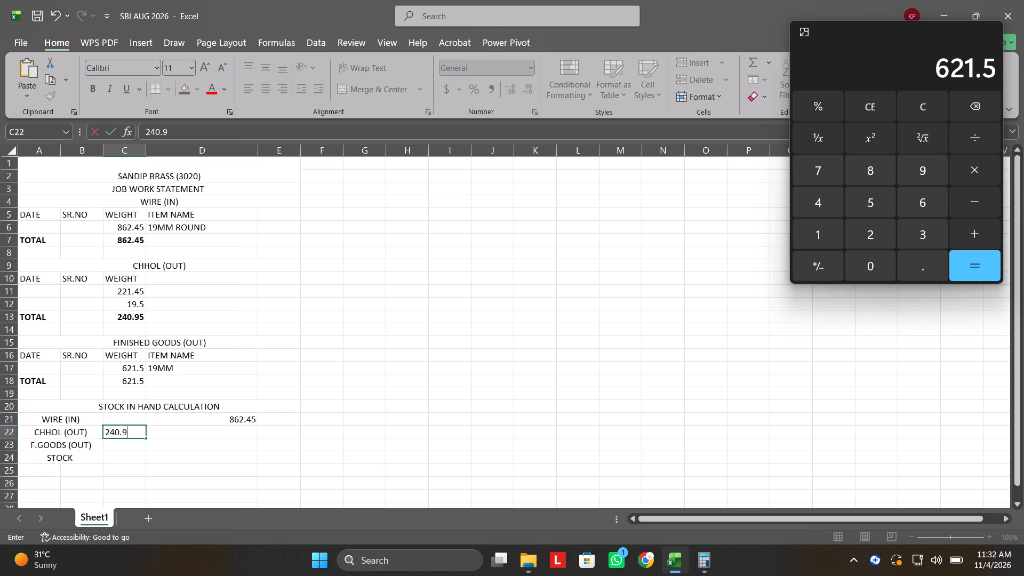
{"action": "key", "text": "5"}
{"action": "key", "text": "Down"}
{"action": "type", "text": "621.5"}
Add the F.GOODS (OUT) and CHHOL (OUT) weights in cell D23 with the formula =C23+C22.
{"action": "key", "text": "Right"}
{"action": "key", "text": "equal"}
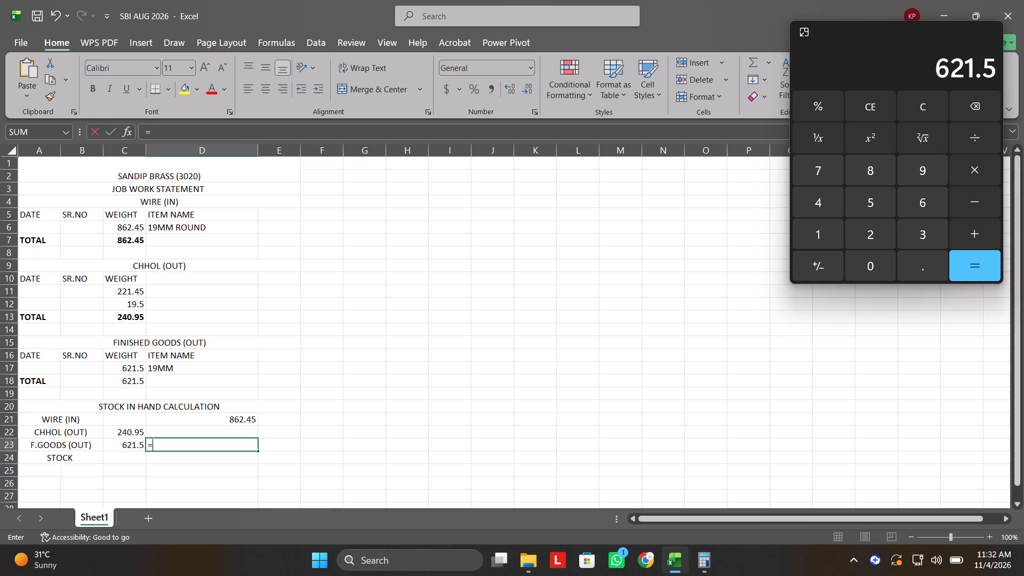
{"action": "key", "text": "Left"}
{"action": "key", "text": "plus"}
{"action": "key", "text": "Up"}
{"action": "key", "text": "Left"}
{"action": "key", "text": "Return"}
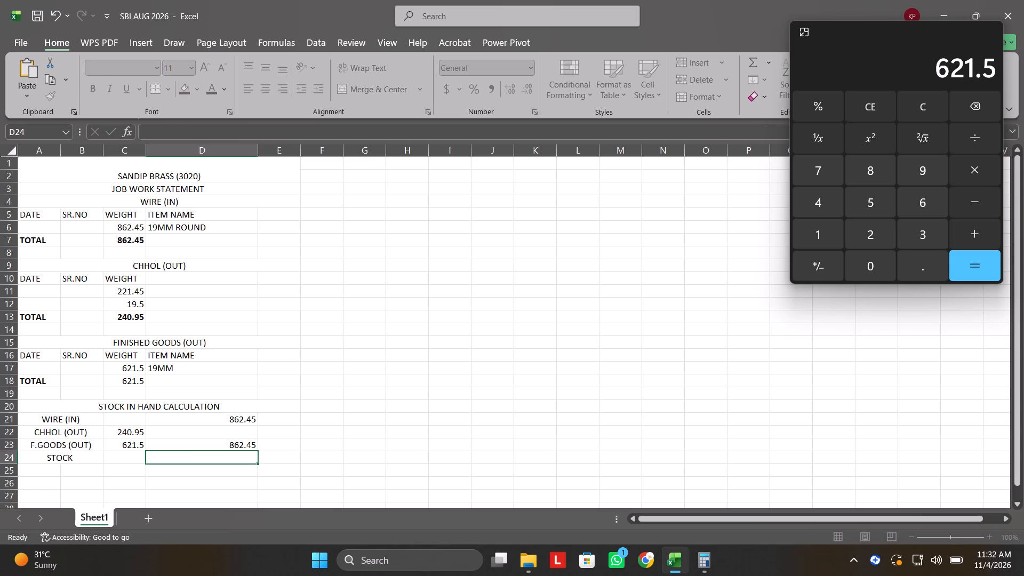
Calculate the STOCK balance in cell D24 with the formula =D23-D21.
{"action": "key", "text": "equal"}
{"action": "key", "text": "Up"}
{"action": "key", "text": "minus"}
{"action": "key", "text": "Up"}
{"action": "key", "text": "Up"}
{"action": "key", "text": "Up"}
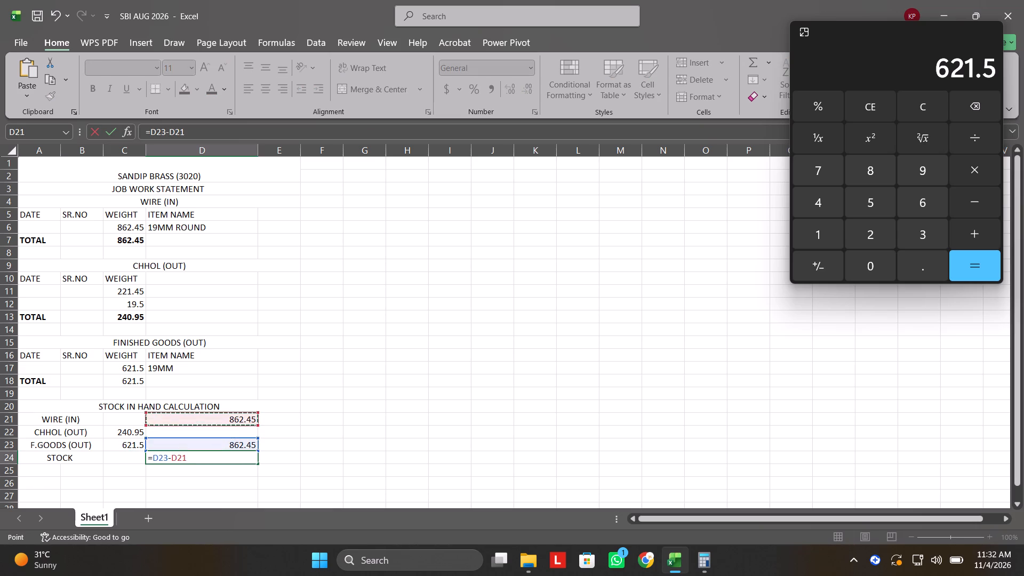
{"action": "key", "text": "Return"}
Close the calculator and merge and centre cells A26:E26 below the stock section.
{"action": "key", "text": "Down"}
{"action": "key", "text": "Left"}
{"action": "key", "text": "Left"}
{"action": "key", "text": "Left"}
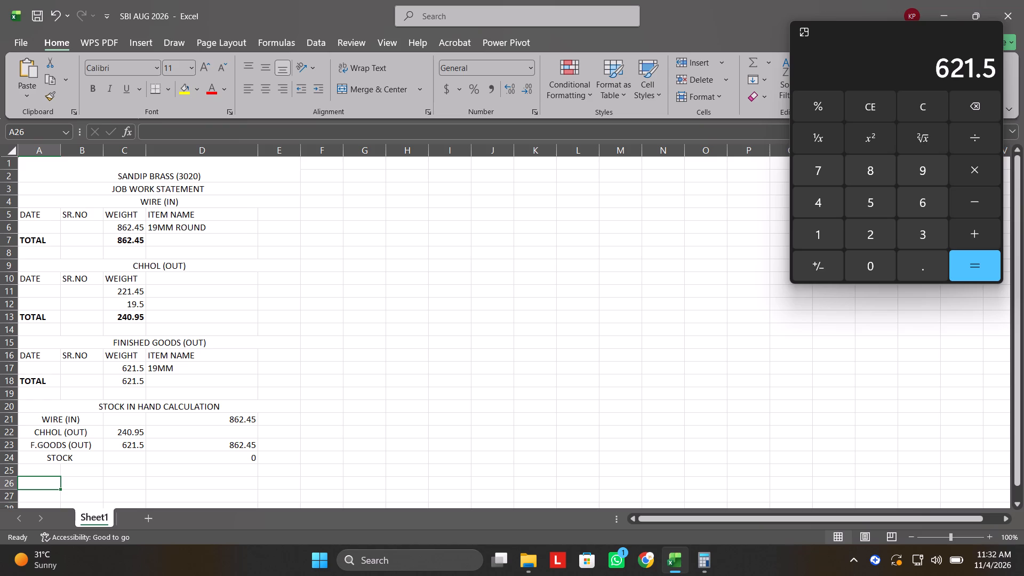
{"action": "key", "text": "shift+Right"}
{"action": "key", "text": "shift+Right"}
{"action": "key", "text": "shift+Right"}
{"action": "key", "text": "shift+Right"}
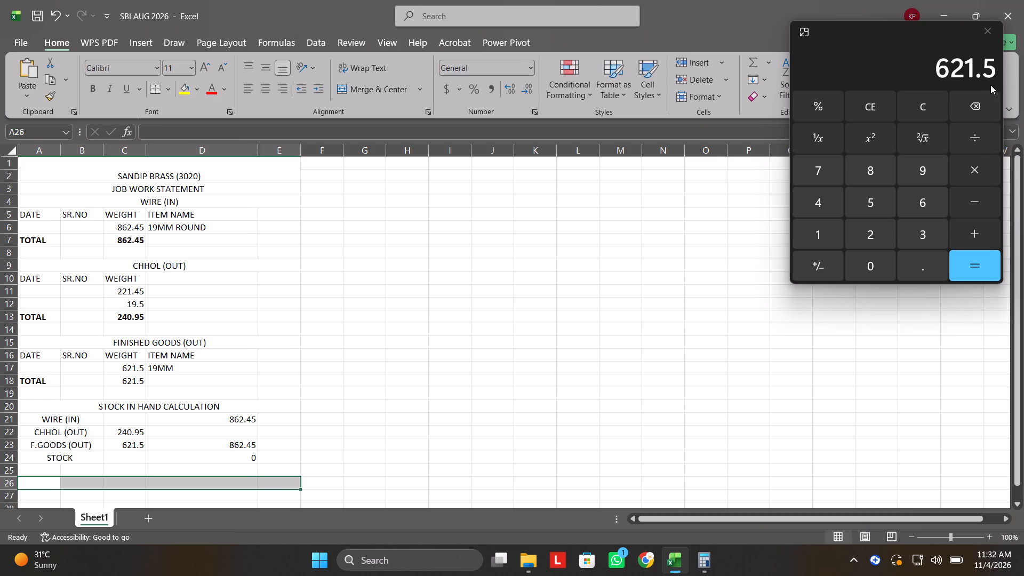
{"action": "left_click", "coordinate": [987, 23]}
{"action": "left_click", "coordinate": [979, 34]}
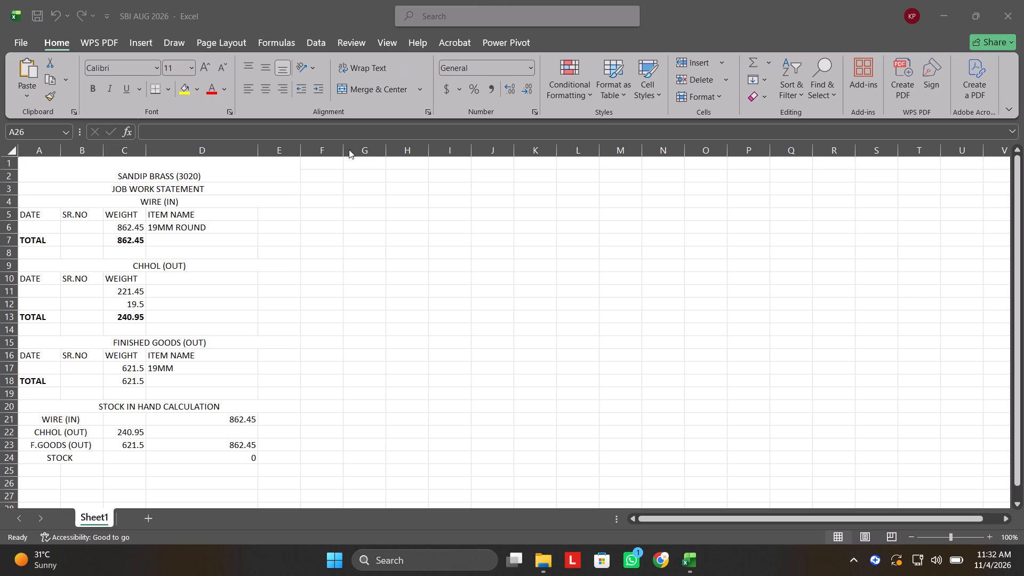
{"action": "scroll", "coordinate": [78, 397], "scroll_direction": "down", "scroll_amount": 3}
{"action": "left_click", "coordinate": [34, 364]}
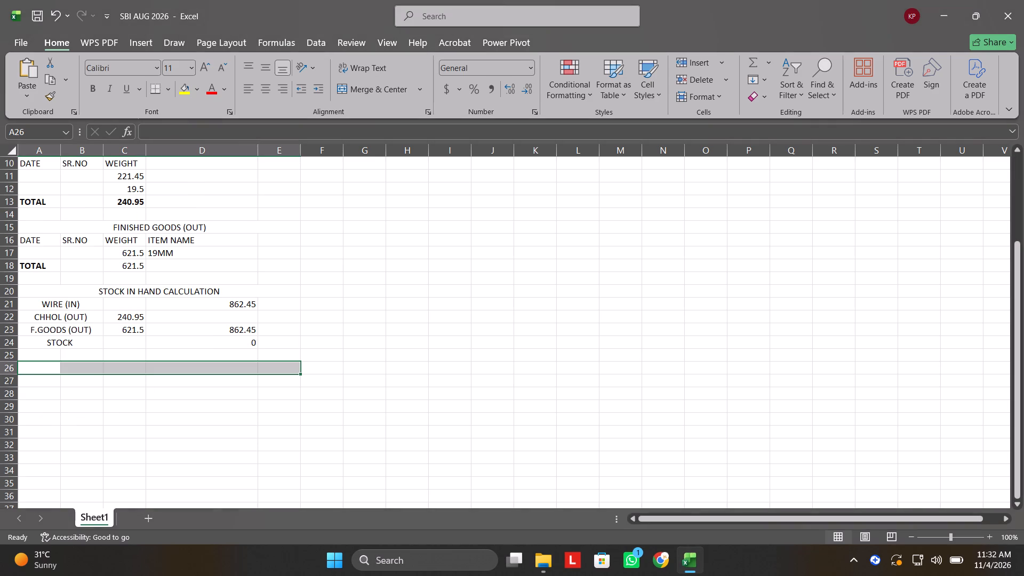
{"action": "scroll", "coordinate": [39, 367], "scroll_direction": "up", "scroll_amount": 1}
{"action": "left_click", "coordinate": [346, 88]}
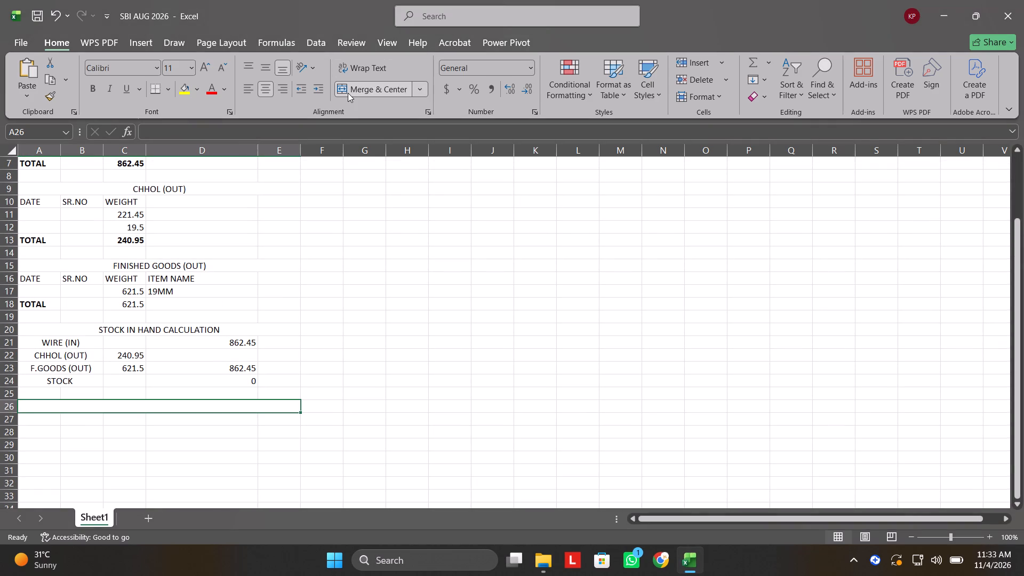
Enter the section heading JOB WORK CALCULATION in merged cell A26.
{"action": "type", "text": "JOB WORK CALC"}
{"action": "type", "text": "ULATION"}
{"action": "key", "text": "Down"}
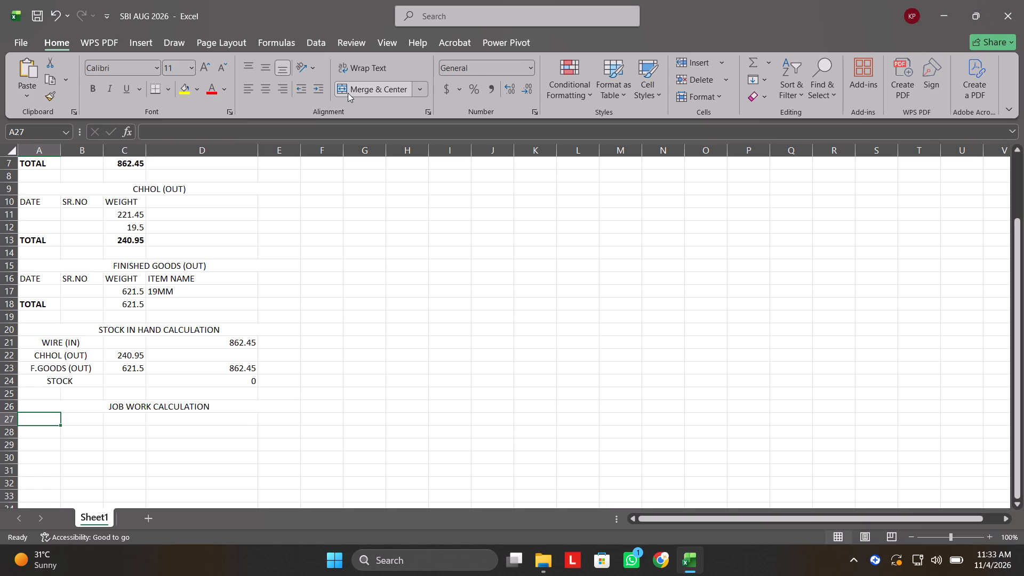
Enter the column headers SR.NO, RATE, PCS, ITEM NAME and S.TOTAL in cells A27 to E27.
{"action": "type", "text": "SR.NO"}
{"action": "key", "text": "Right"}
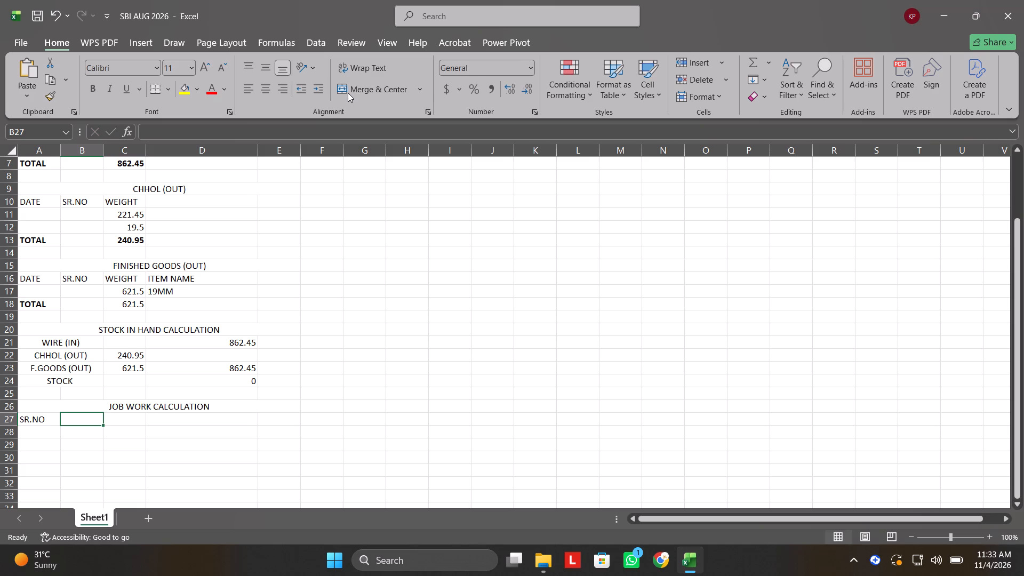
{"action": "type", "text": "RATE"}
{"action": "key", "text": "Right"}
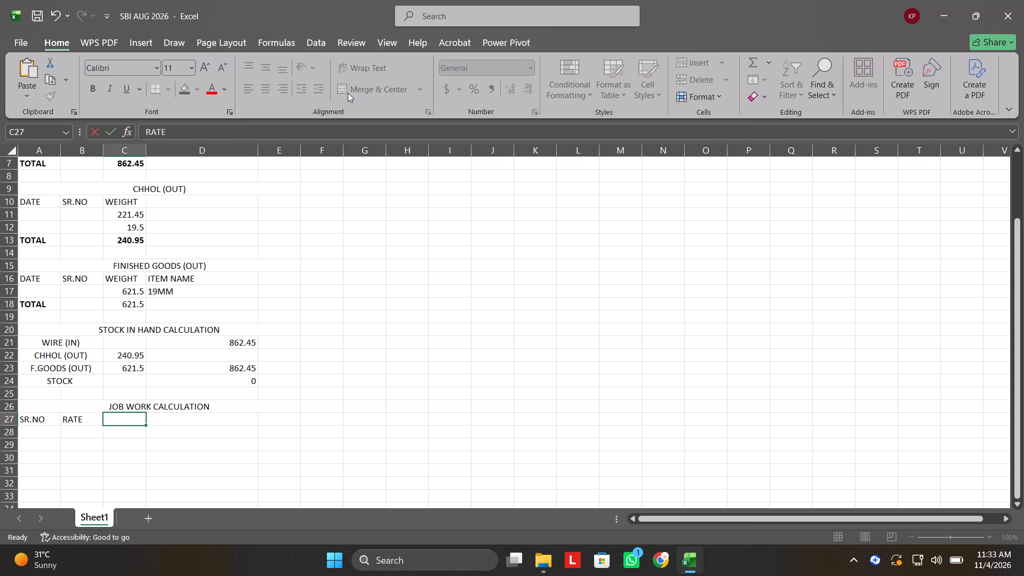
{"action": "type", "text": "PCS"}
{"action": "key", "text": "Right"}
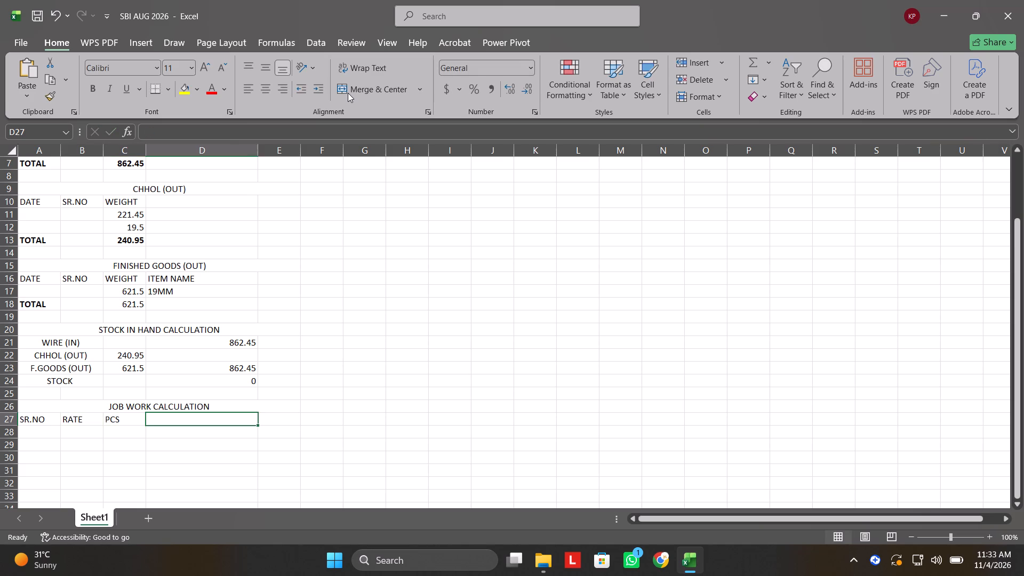
{"action": "type", "text": "ITEM NAME"}
{"action": "key", "text": "Right"}
{"action": "type", "text": "S.TOTAL"}
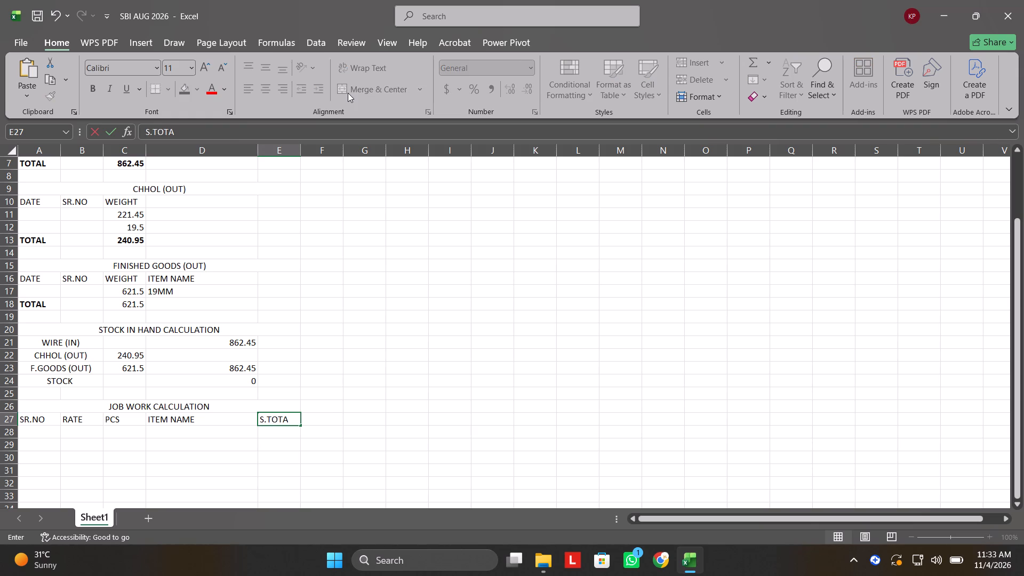
{"action": "key", "text": "Down"}
Enter the serial numbers 1 and 2 in cells A28 and A29 under SR.NO.
{"action": "key", "text": "Left"}
{"action": "key", "text": "Left"}
{"action": "key", "text": "Left"}
{"action": "key", "text": "Left"}
{"action": "key", "text": "1"}
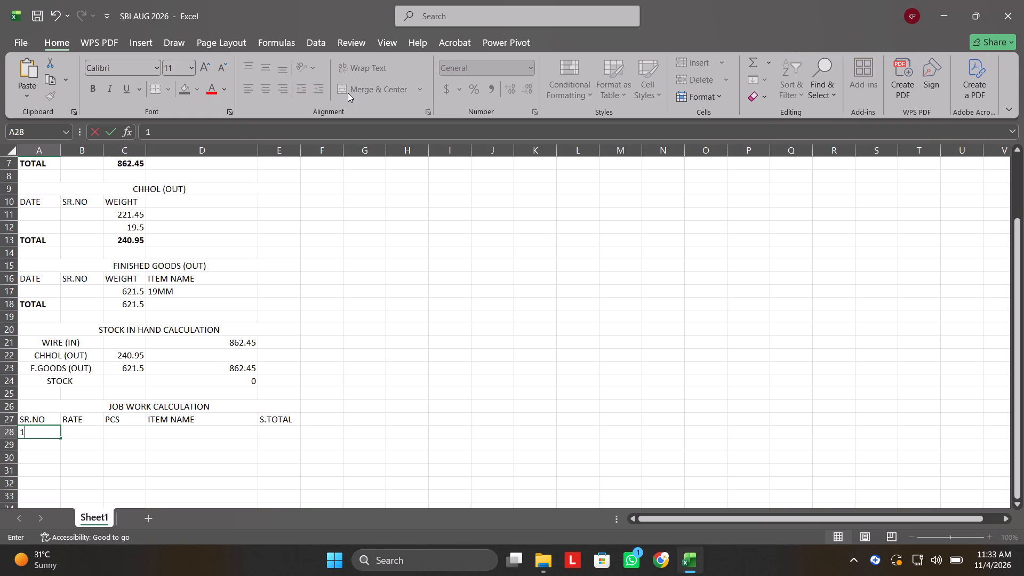
{"action": "key", "text": "Down"}
{"action": "key", "text": "2"}
{"action": "key", "text": "Right"}
Enter 19MM FULL FINISHED as the first item name in cell D28.
{"action": "key", "text": "Up"}
{"action": "key", "text": "Right"}
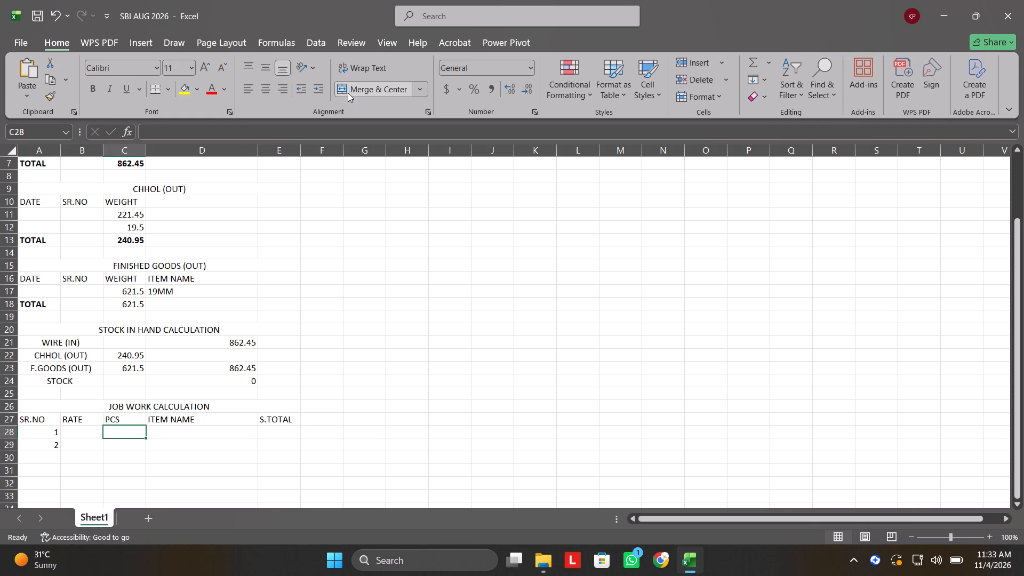
{"action": "key", "text": "Right"}
{"action": "type", "text": "19MM"}
{"action": "key", "text": "space"}
{"action": "type", "text": "FULL"}
{"action": "key", "text": "space"}
{"action": "type", "text": "FINISHED"}
{"action": "key", "text": "Down"}
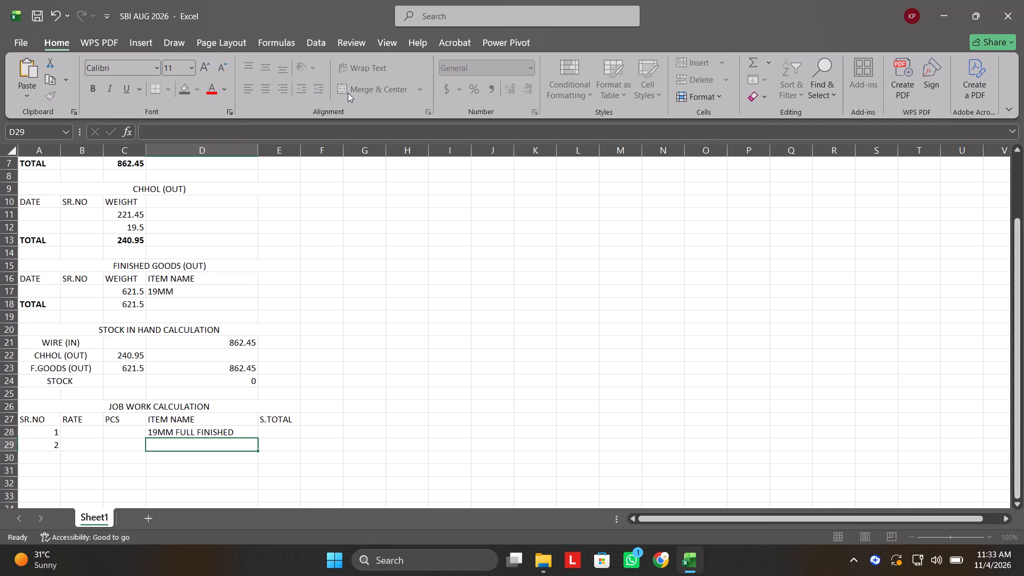
Enter 19MM 1ST SET UP as the second item name in cell D29, replacing the autocompleted text.
{"action": "key", "text": "1"}
{"action": "type", "text": "9MM"}
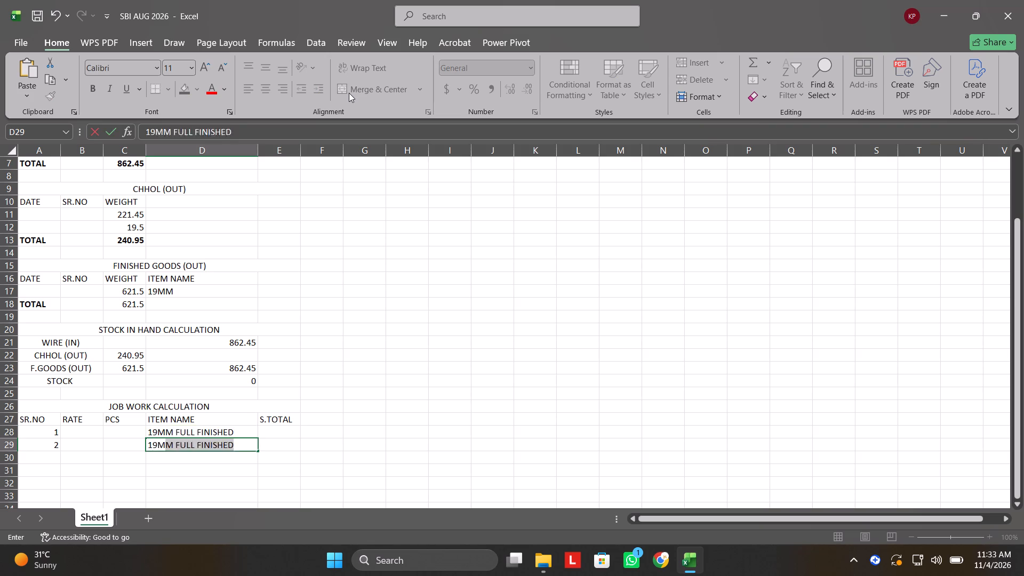
{"action": "key", "text": "space"}
{"action": "key", "text": "1"}
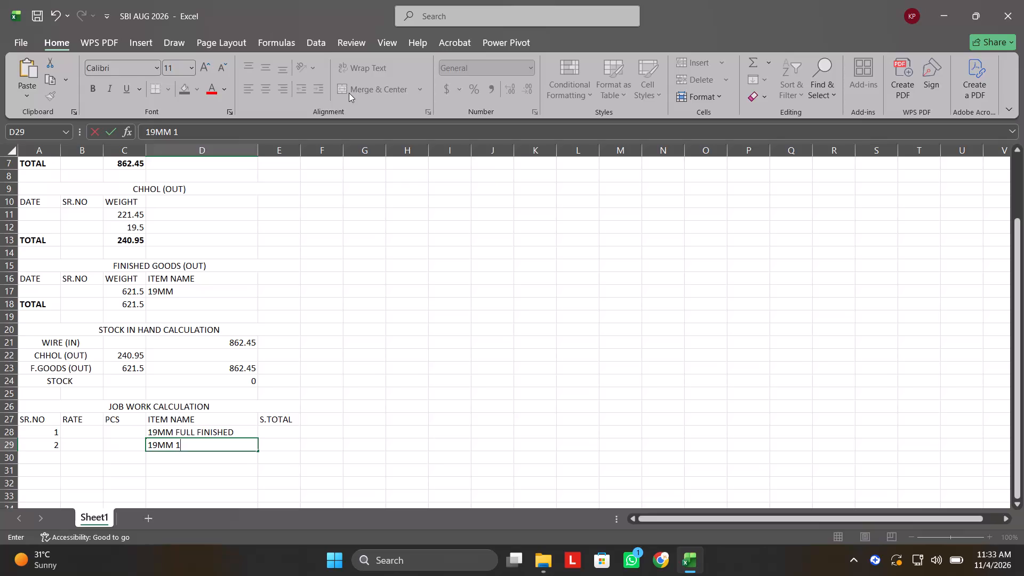
{"action": "type", "text": "ST S"}
{"action": "type", "text": "ET"}
{"action": "key", "text": "space"}
{"action": "type", "text": "UP"}
{"action": "key", "text": "Down"}
Enter the label TOTAL in bold in cell A30, below the job work serial numbers.
{"action": "key", "text": "Left"}
{"action": "key", "text": "Up"}
{"action": "key", "text": "Up"}
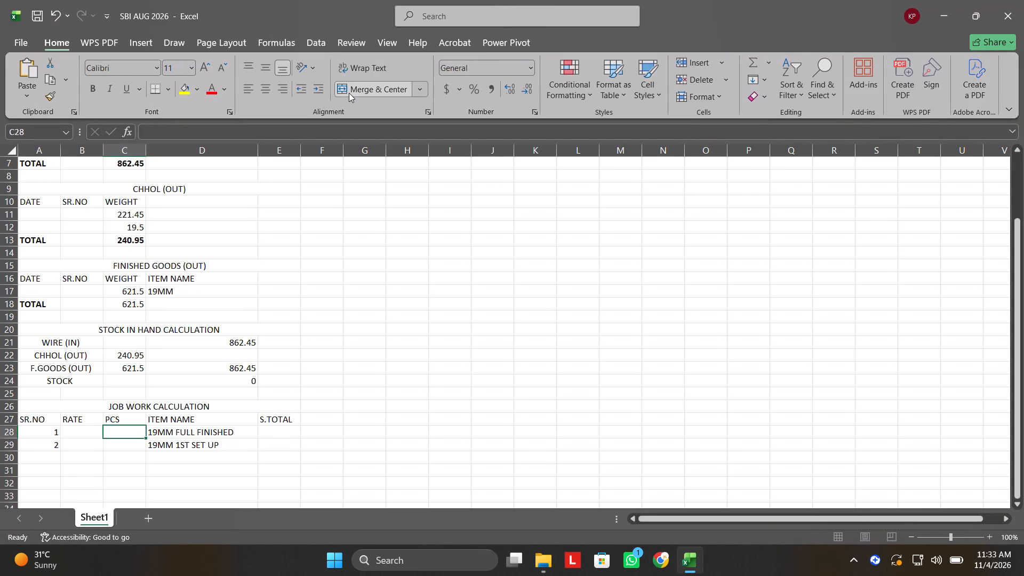
{"action": "key", "text": "Left"}
{"action": "key", "text": "Down"}
{"action": "key", "text": "Left"}
{"action": "key", "text": "Left"}
{"action": "key", "text": "Down"}
{"action": "key", "text": "ctrl+b"}
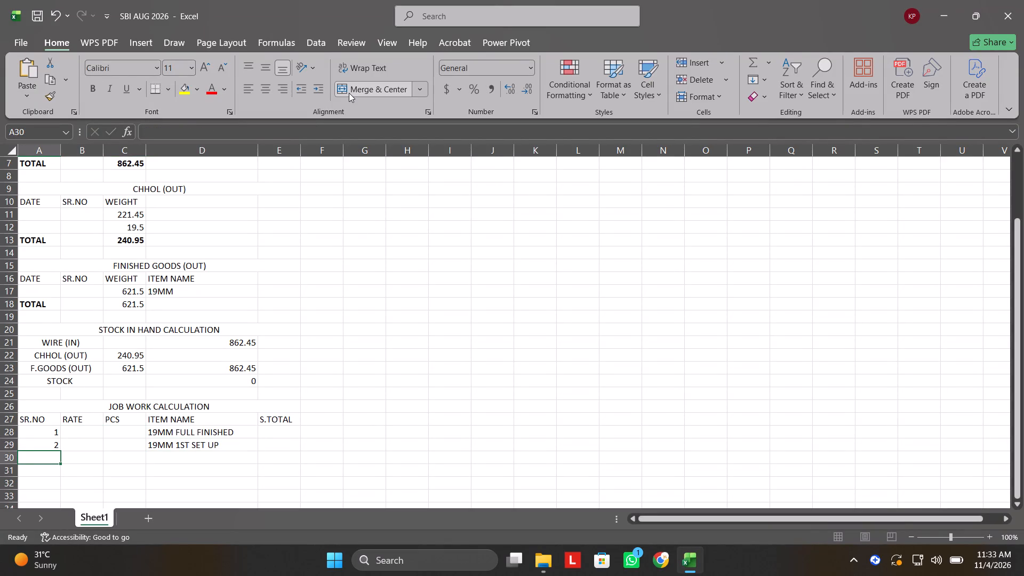
{"action": "key", "text": "t"}
{"action": "type", "text": "OTAL"}
{"action": "key", "text": "Right"}
Set the total cell E30 in the S.TOTAL column to bold.
{"action": "key", "text": "Right"}
{"action": "key", "text": "Right"}
{"action": "key", "text": "Right"}
{"action": "key", "text": "ctrl+b"}
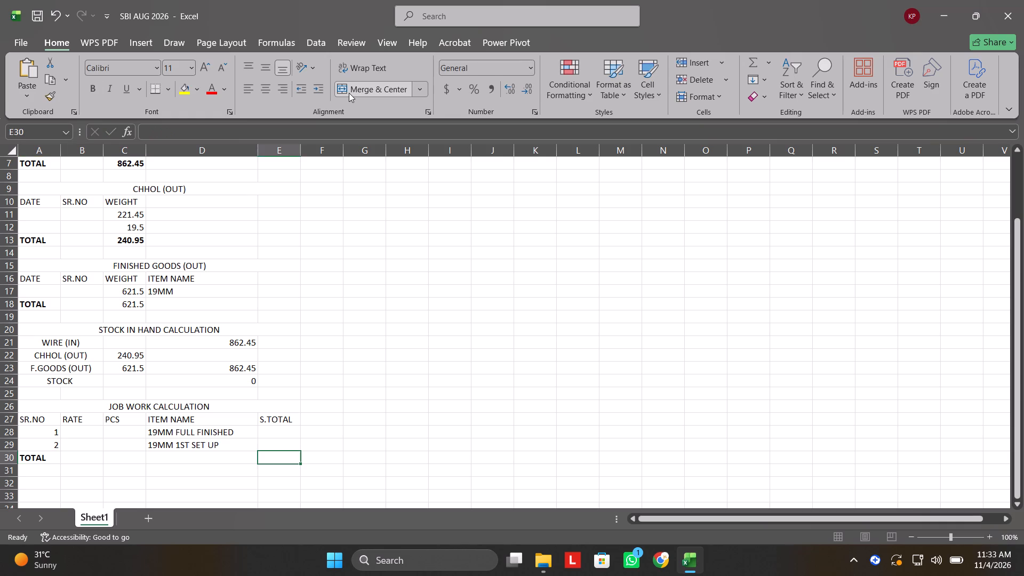
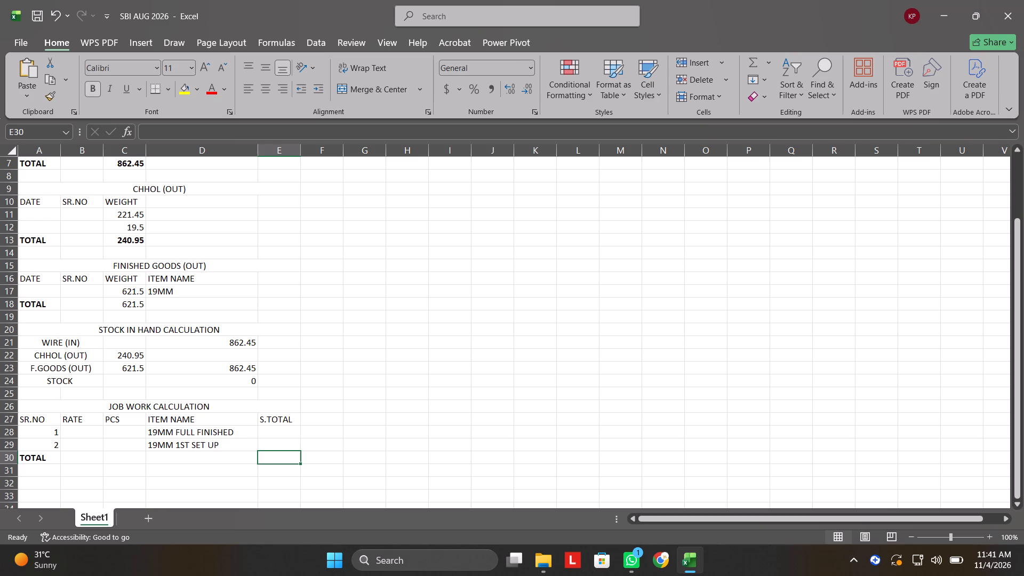
Switch from the SBI AUG 2026 workbook to WhatsApp.
{"action": "left_click", "coordinate": [634, 556]}
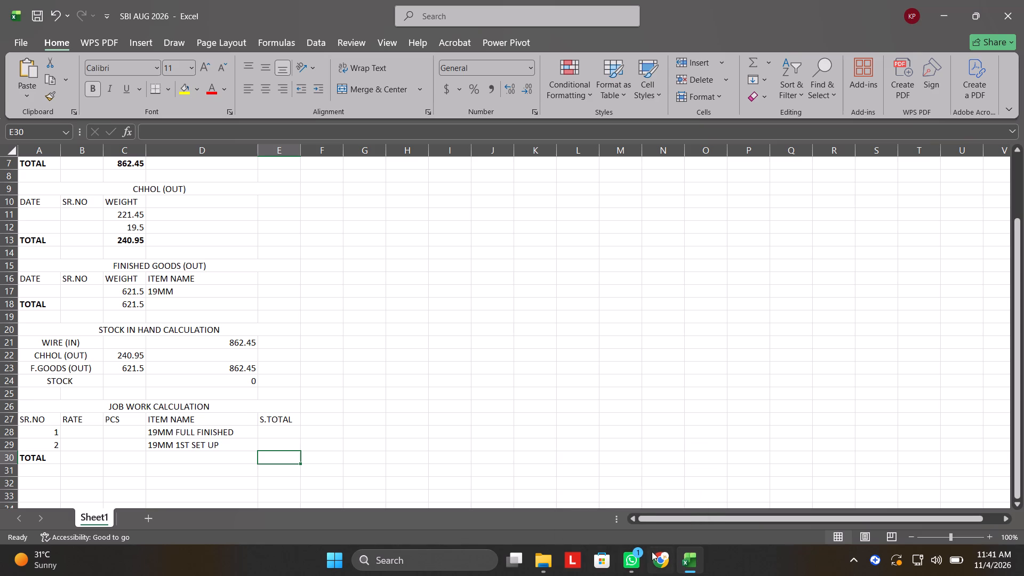
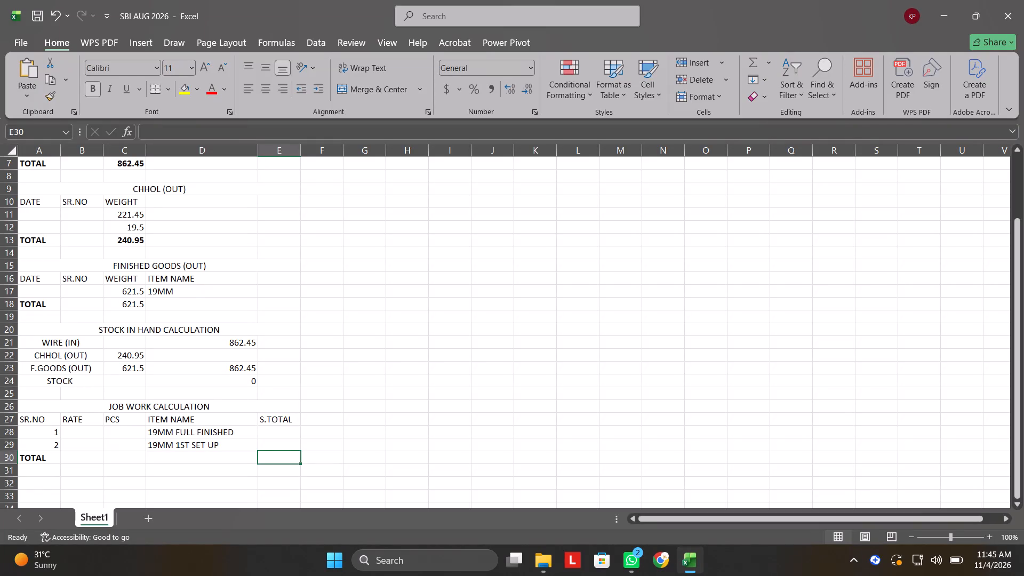
Select the merged title cell containing SANDIP BRASS (3020) at the top of the job work statement.
{"action": "scroll", "coordinate": [241, 382], "scroll_direction": "up", "scroll_amount": 8}
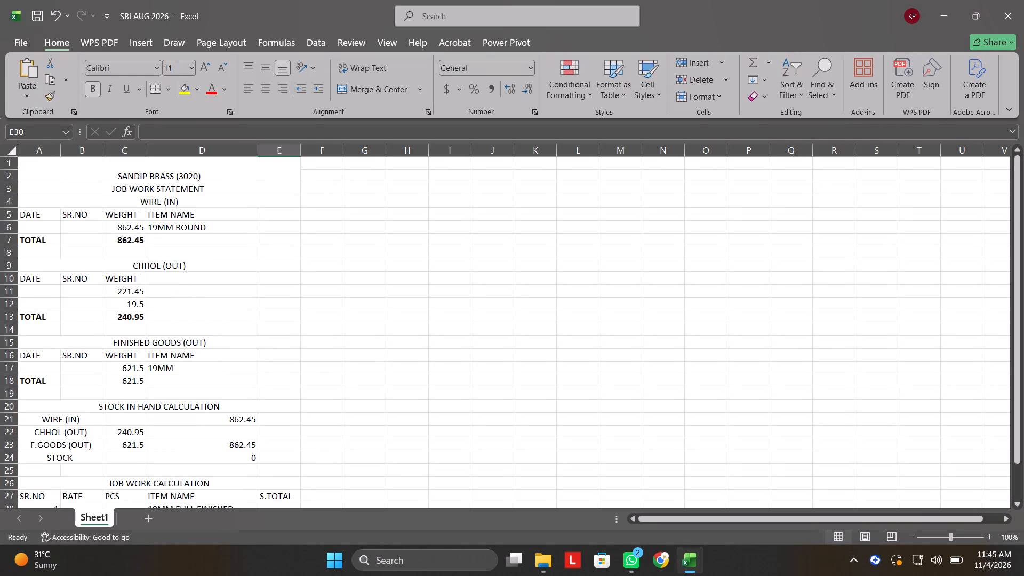
{"action": "left_click", "coordinate": [251, 169]}
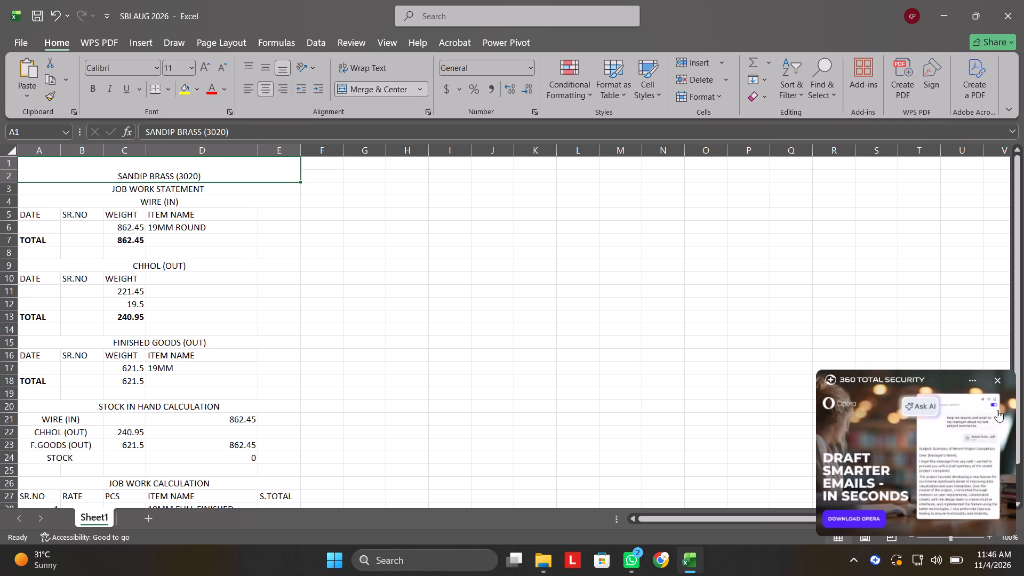
Dismiss the 360 Total Security advertisement covering part of the worksheet.
{"action": "double_click", "coordinate": [998, 379]}
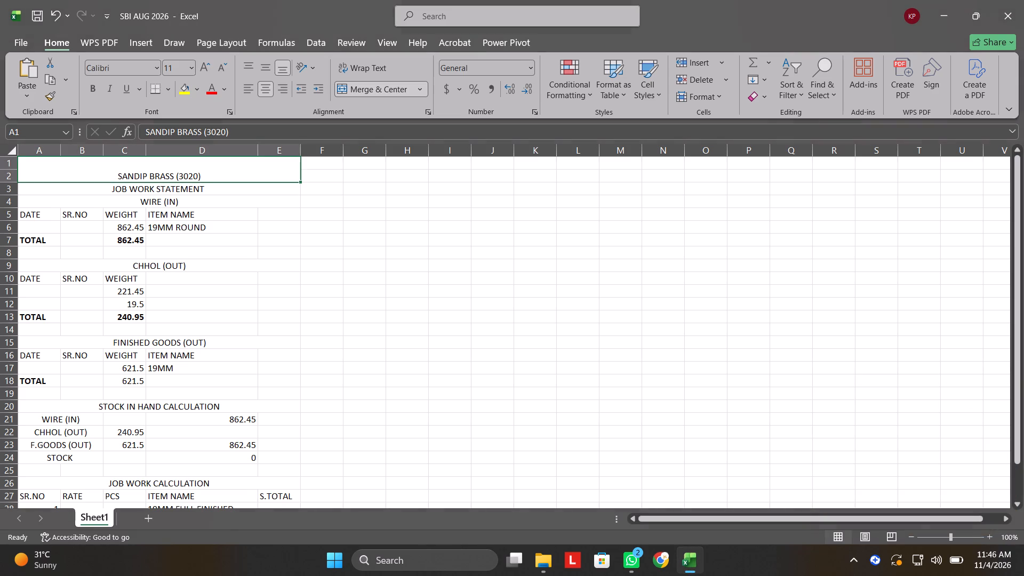
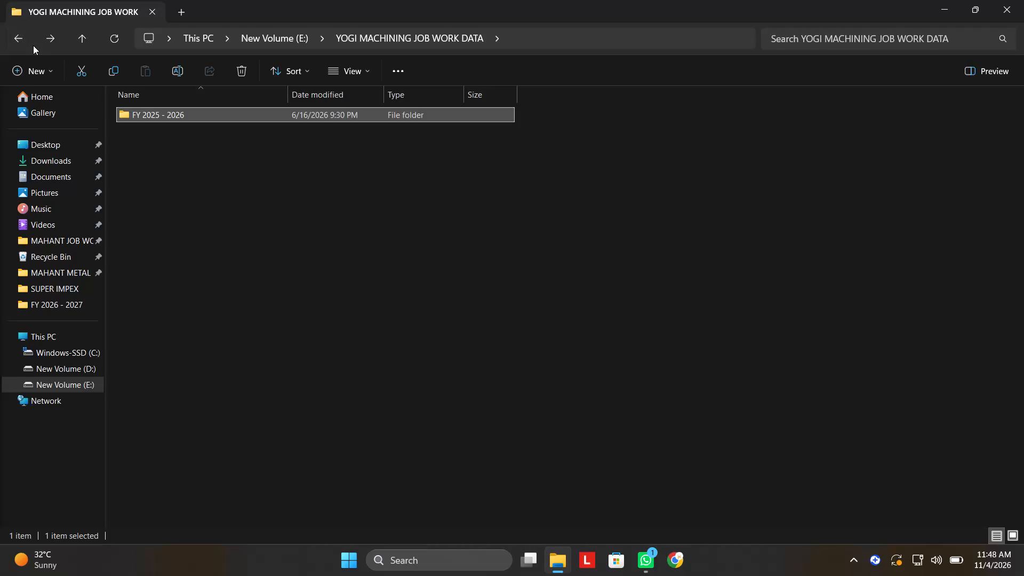
Check the AKHIL ENTERPRICS folder in YOGI MACHINING JOB WORK DATA, FY 2025 - 2026, and return to the company folder list.
{"action": "left_click", "coordinate": [12, 39]}
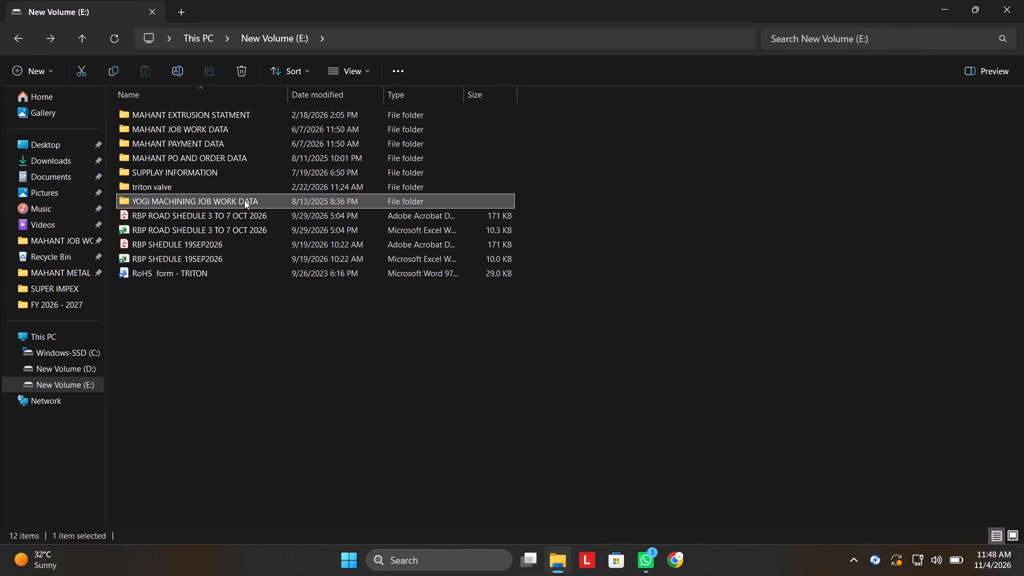
{"action": "triple_click", "coordinate": [242, 197]}
{"action": "left_click", "coordinate": [241, 197]}
{"action": "triple_click", "coordinate": [175, 118]}
{"action": "left_click", "coordinate": [175, 118]}
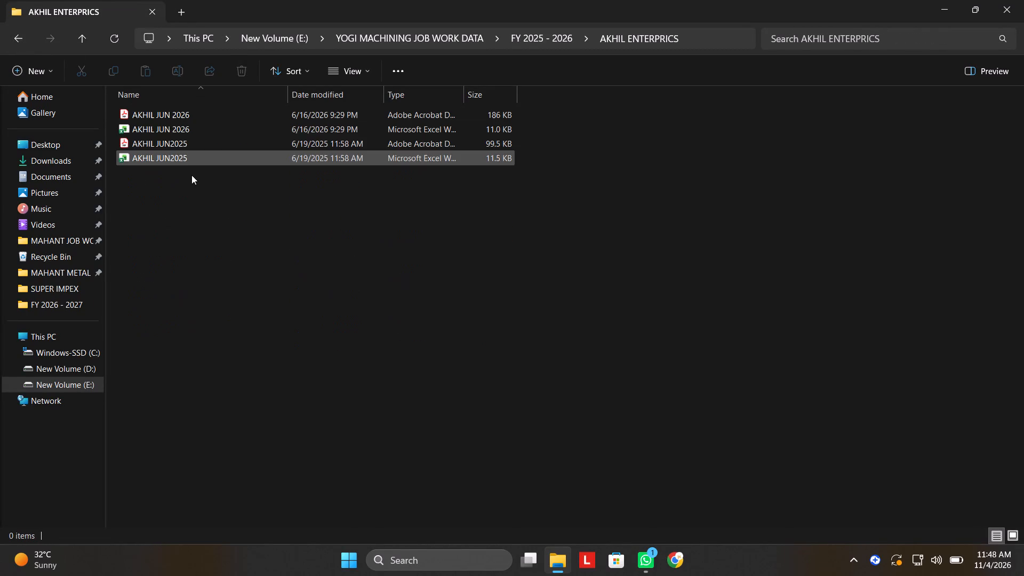
{"action": "double_click", "coordinate": [9, 31]}
{"action": "double_click", "coordinate": [23, 42]}
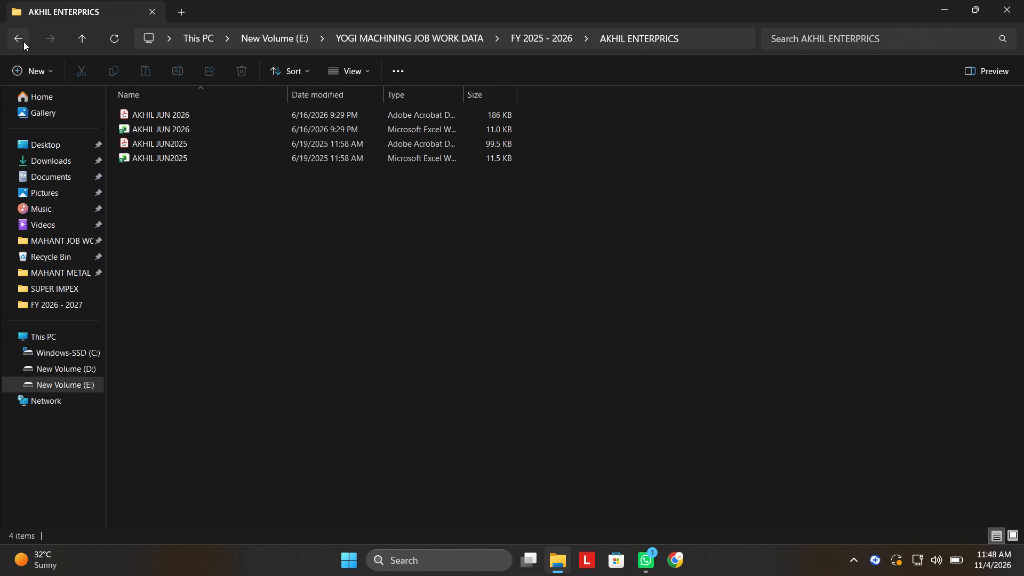
{"action": "double_click", "coordinate": [15, 38]}
{"action": "left_click", "coordinate": [15, 39]}
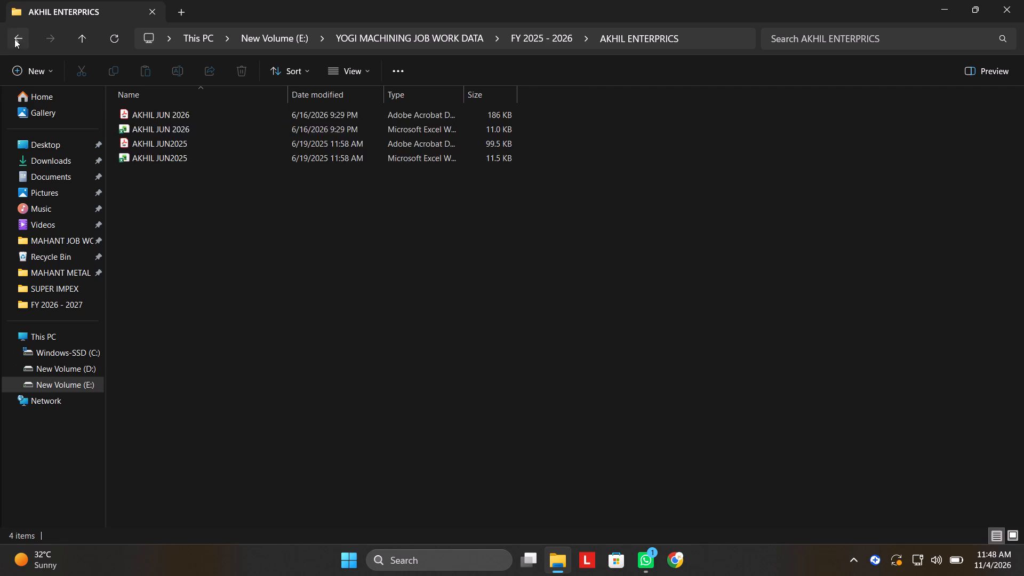
View the REGAL 8 ITEM SHEDULE workbook in the REGAL METAL PRODUCTS, FY 2026 - 2027 folder and close it.
{"action": "double_click", "coordinate": [220, 166]}
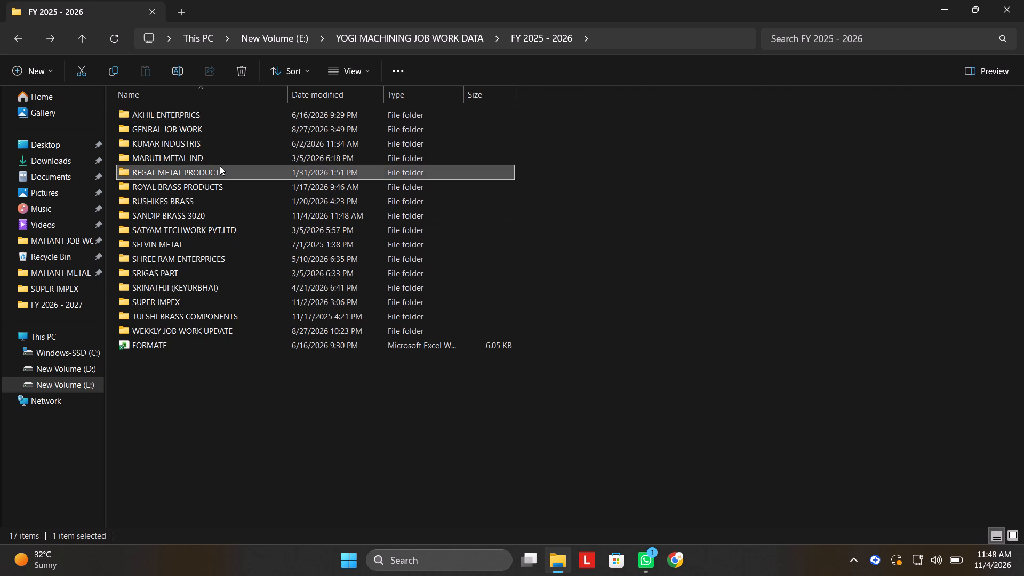
{"action": "triple_click", "coordinate": [210, 131]}
{"action": "left_click", "coordinate": [209, 131]}
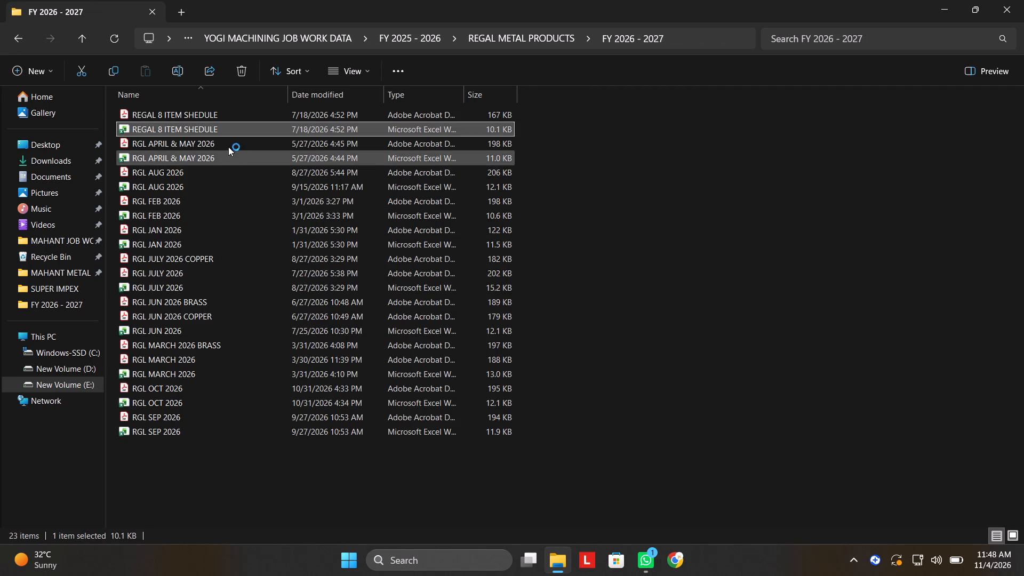
{"action": "double_click", "coordinate": [267, 398]}
{"action": "left_click", "coordinate": [1023, 0]}
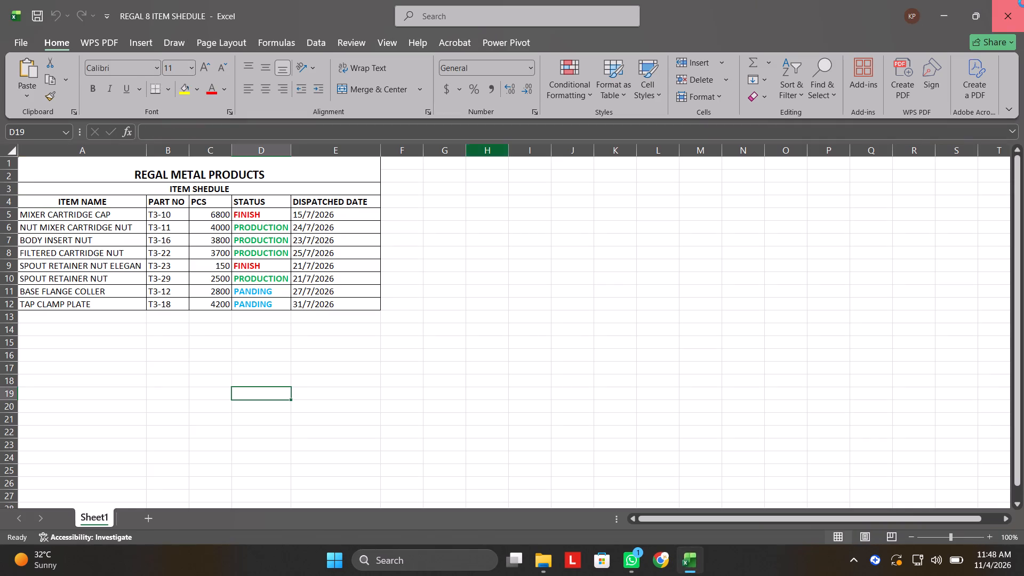
Review the finished goods, stock in hand and job work calculation sections of the RGL OCT 2026 workbook and close it.
{"action": "triple_click", "coordinate": [366, 402]}
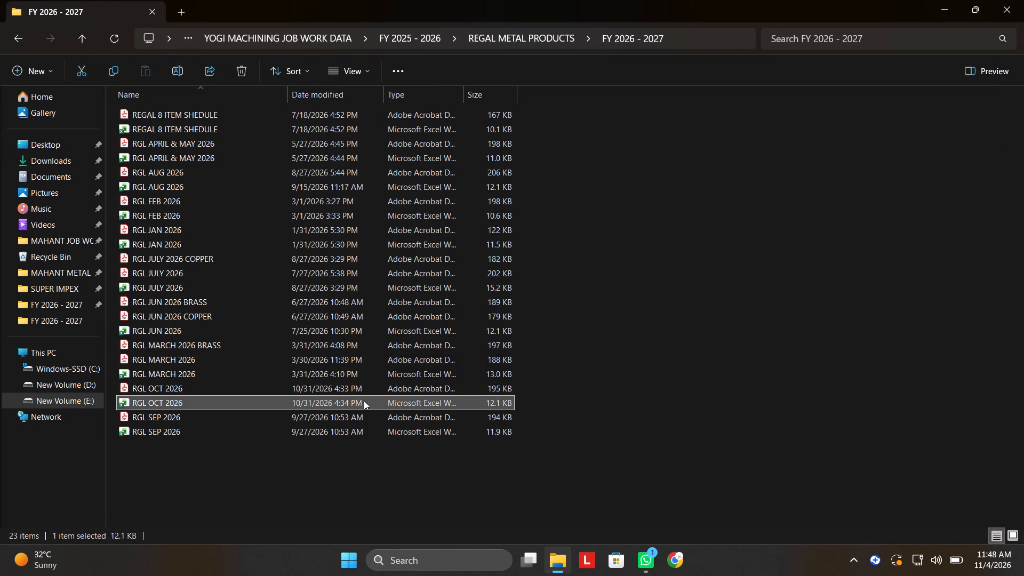
{"action": "scroll", "coordinate": [338, 332], "scroll_direction": "down", "scroll_amount": 1}
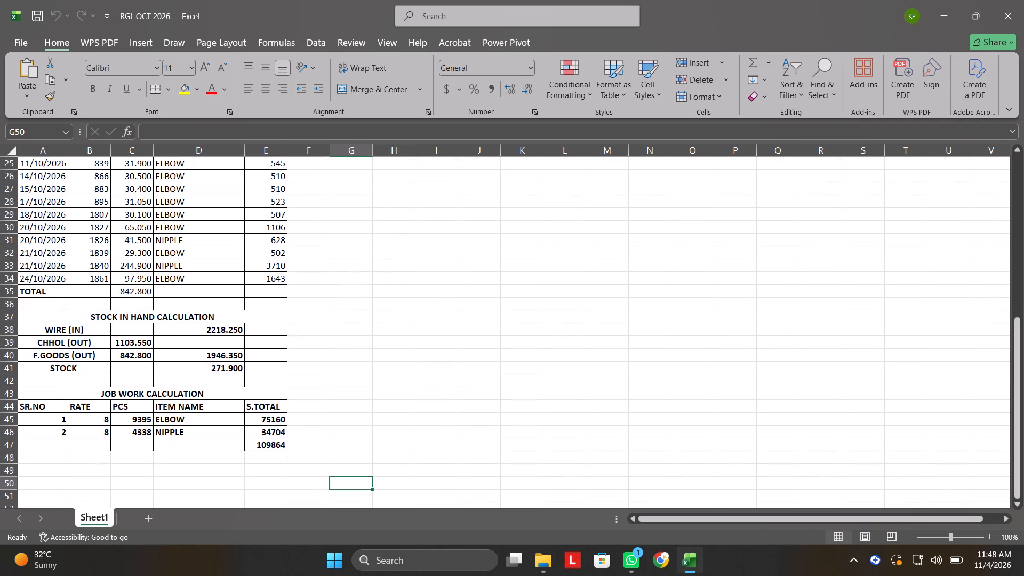
{"action": "scroll", "coordinate": [338, 332], "scroll_direction": "up", "scroll_amount": 5}
{"action": "scroll", "coordinate": [338, 332], "scroll_direction": "down", "scroll_amount": 4}
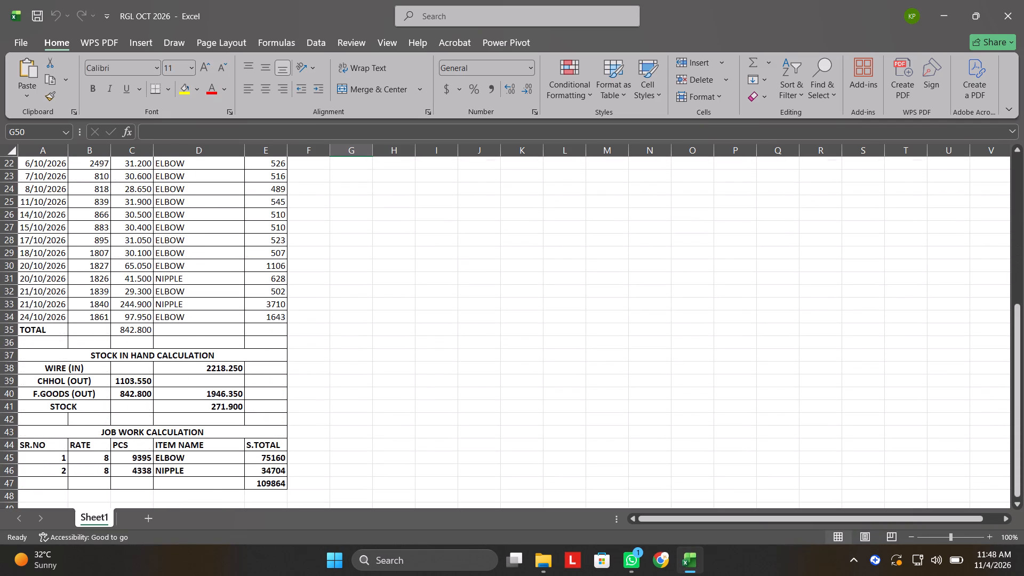
{"action": "left_click", "coordinate": [1023, 2]}
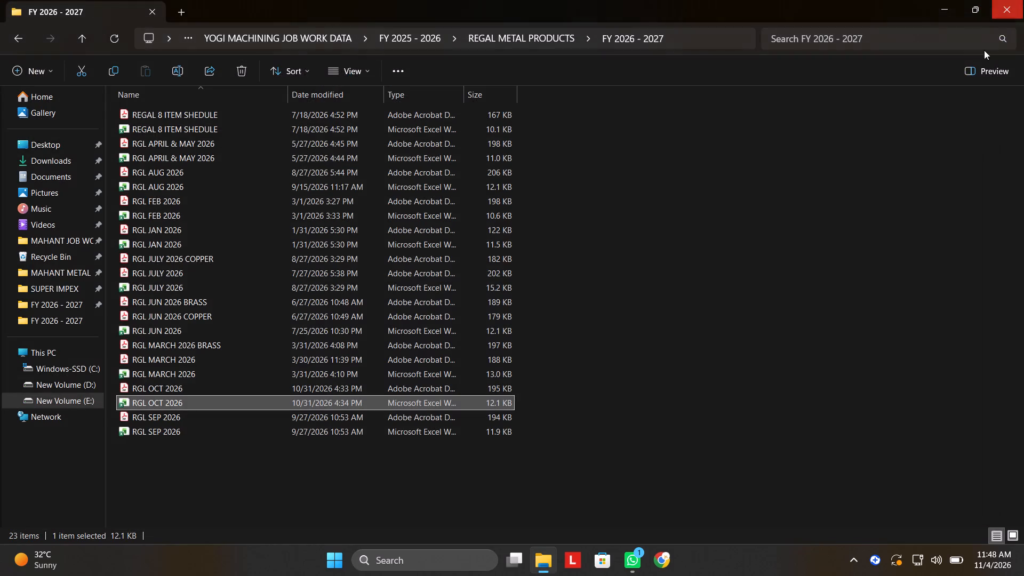
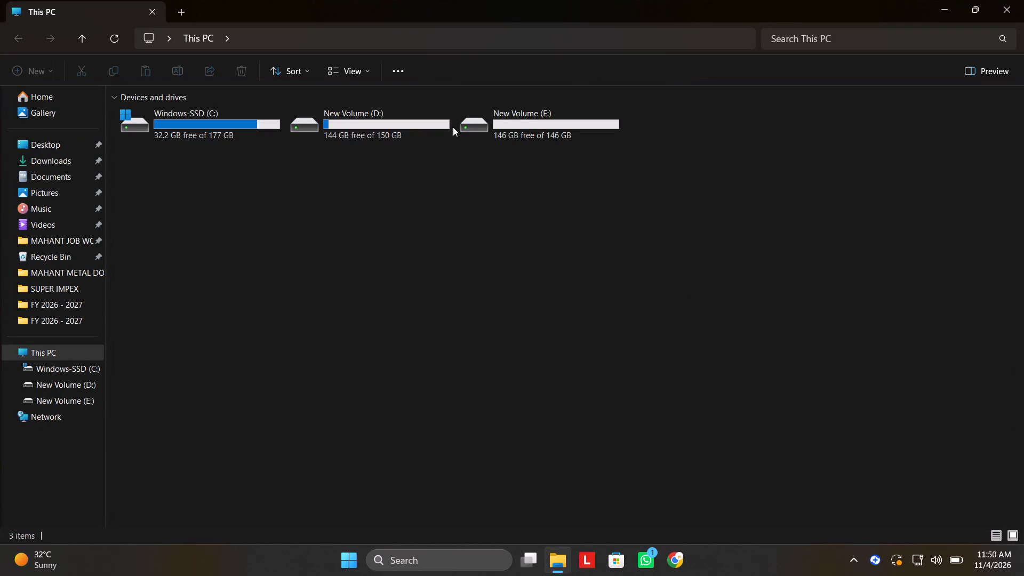
View the SBI JUN 2026 workbook in YOGI MACHINING JOB WORK DATA, FY 2025 - 2026, SANDIP BRASS 3020, and close it.
{"action": "double_click", "coordinate": [524, 116]}
{"action": "double_click", "coordinate": [389, 195]}
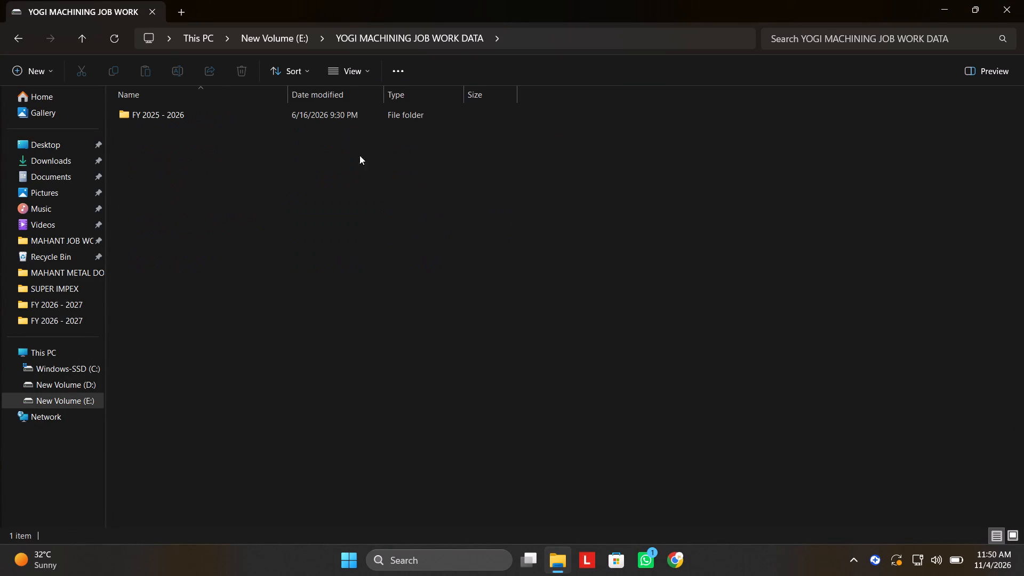
{"action": "double_click", "coordinate": [355, 125]}
{"action": "triple_click", "coordinate": [355, 119]}
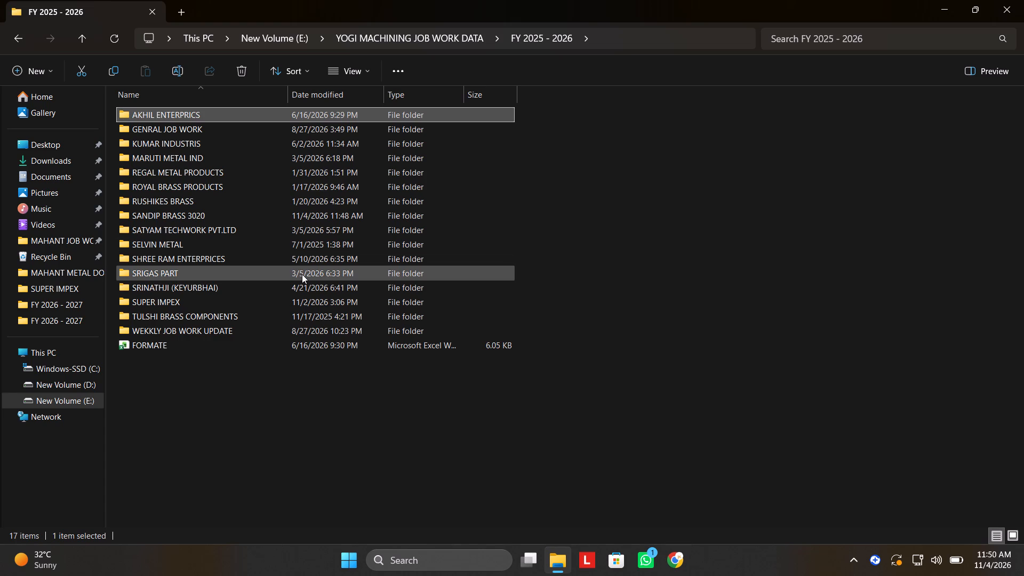
{"action": "double_click", "coordinate": [289, 218]}
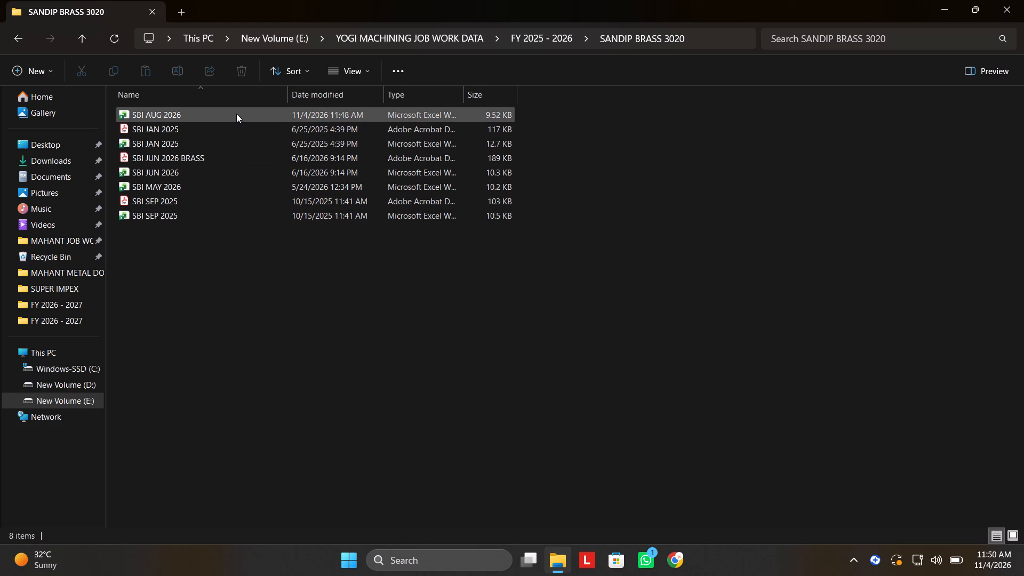
{"action": "triple_click", "coordinate": [249, 172]}
{"action": "left_click", "coordinate": [249, 172]}
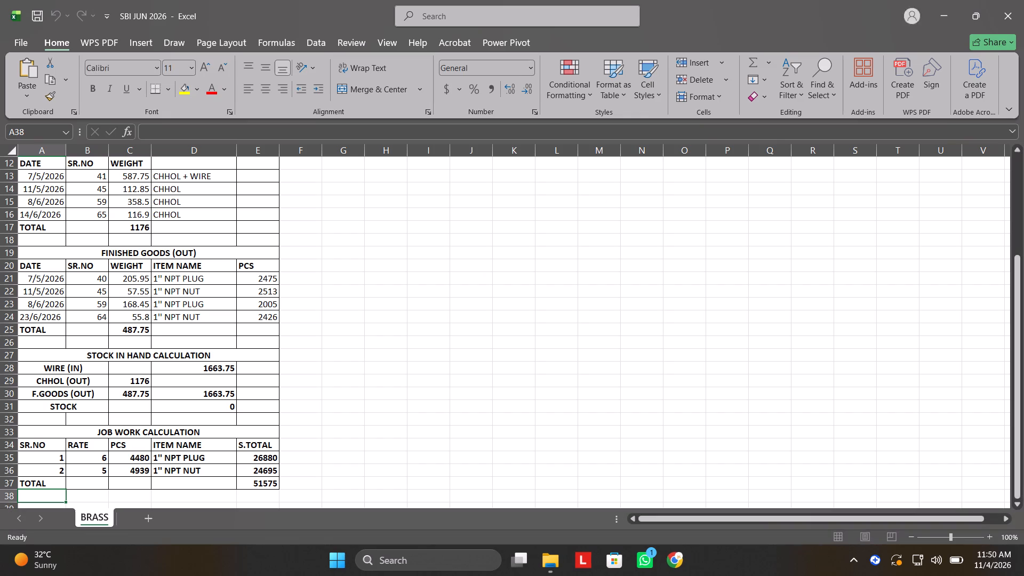
{"action": "left_click", "coordinate": [1023, 0]}
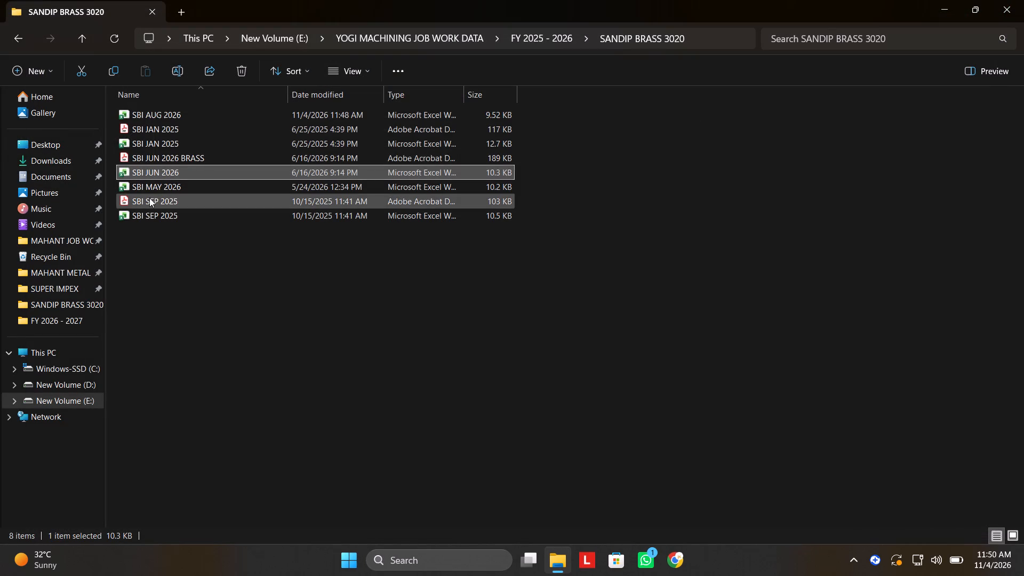
Open the SBI AUG 2026 workbook and review its finished goods, stock in hand and job work calculation sections.
{"action": "triple_click", "coordinate": [185, 114]}
{"action": "double_click", "coordinate": [185, 114]}
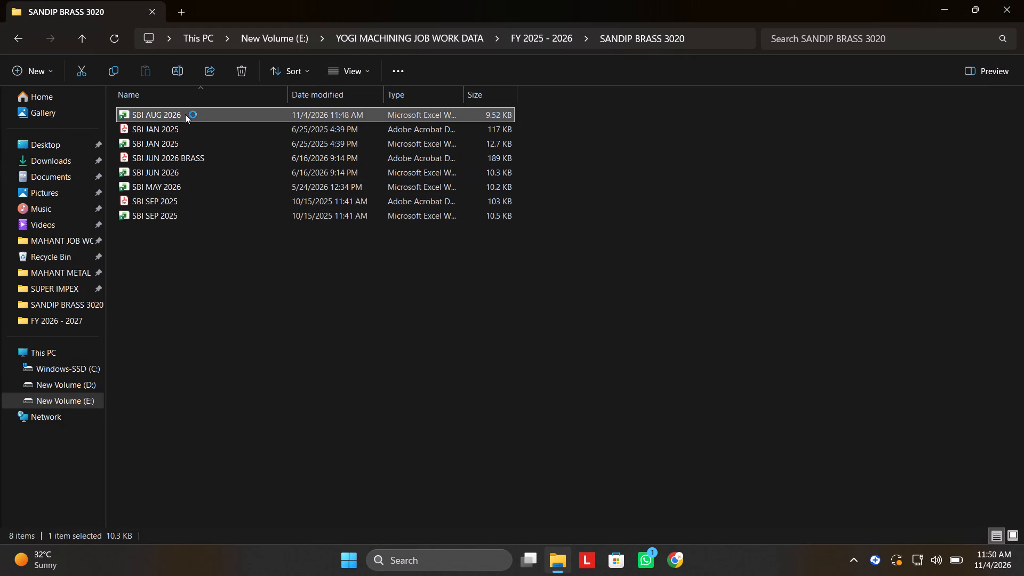
{"action": "scroll", "coordinate": [187, 292], "scroll_direction": "down", "scroll_amount": 3}
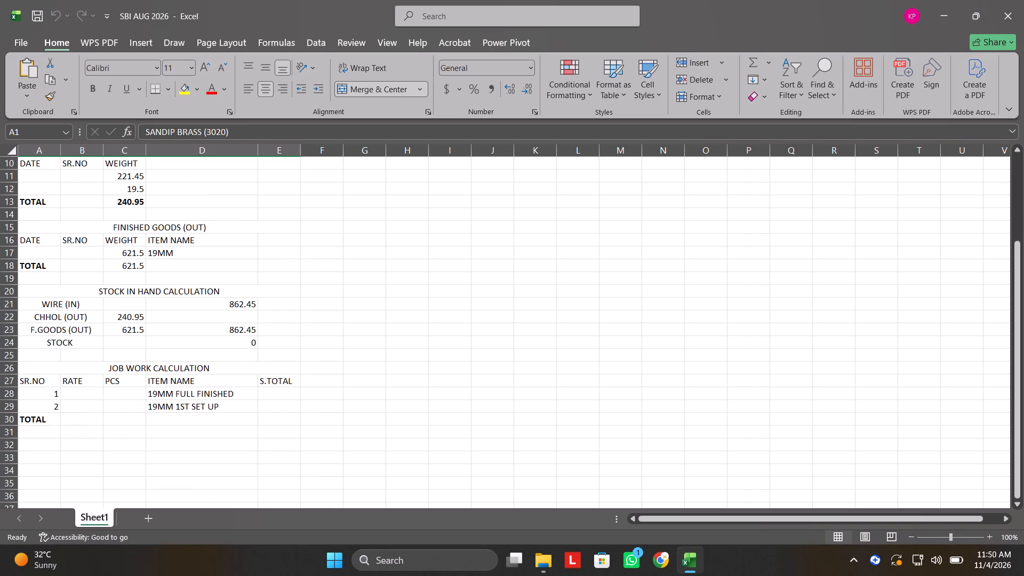
{"action": "scroll", "coordinate": [285, 415], "scroll_direction": "down", "scroll_amount": 1}
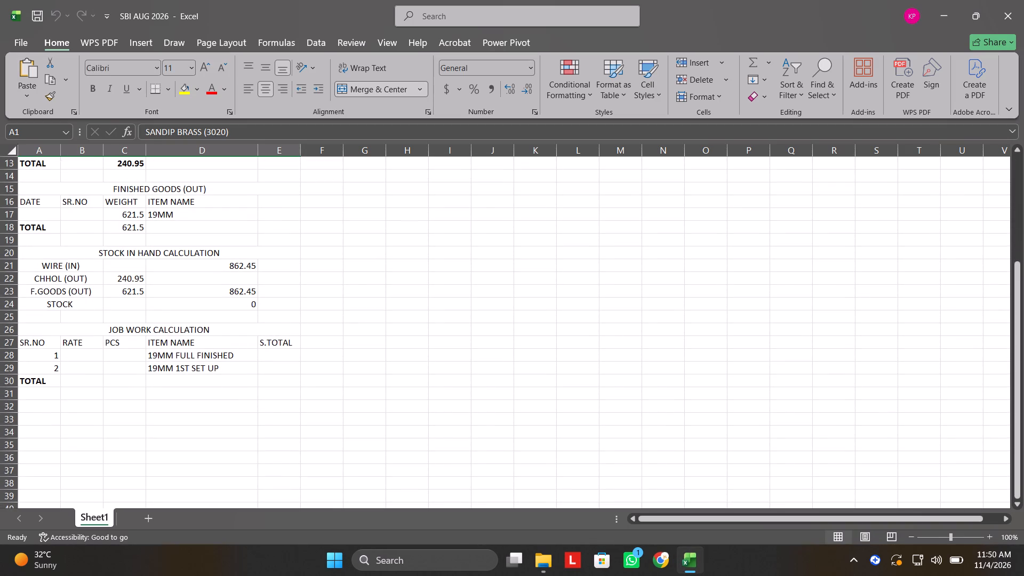
{"action": "scroll", "coordinate": [371, 467], "scroll_direction": "up", "scroll_amount": 6}
{"action": "scroll", "coordinate": [309, 411], "scroll_direction": "down", "scroll_amount": 3}
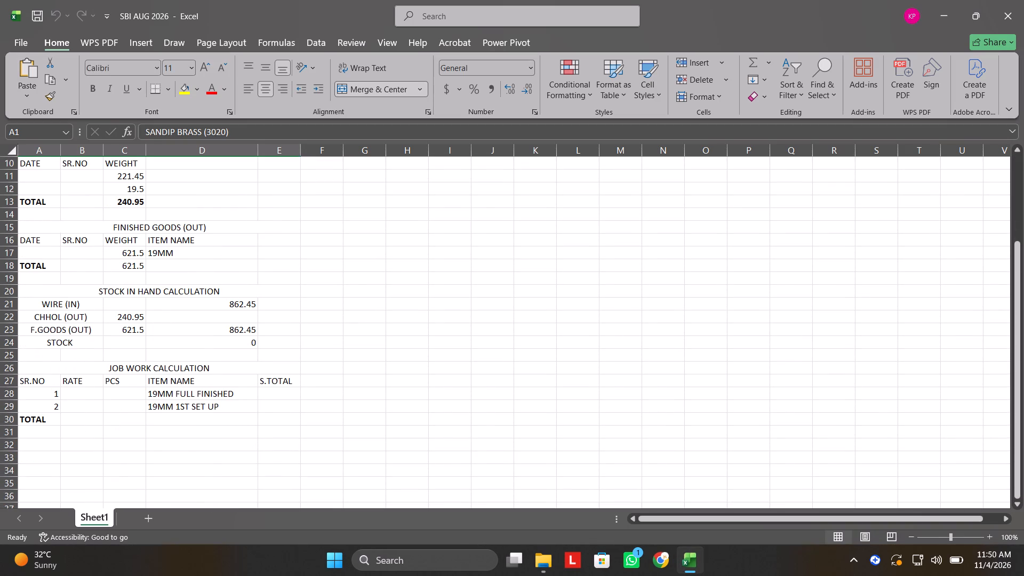
Add a new blank worksheet after Sheet1 in the SBI AUG 2026 workbook, keeping its default name.
{"action": "double_click", "coordinate": [145, 516]}
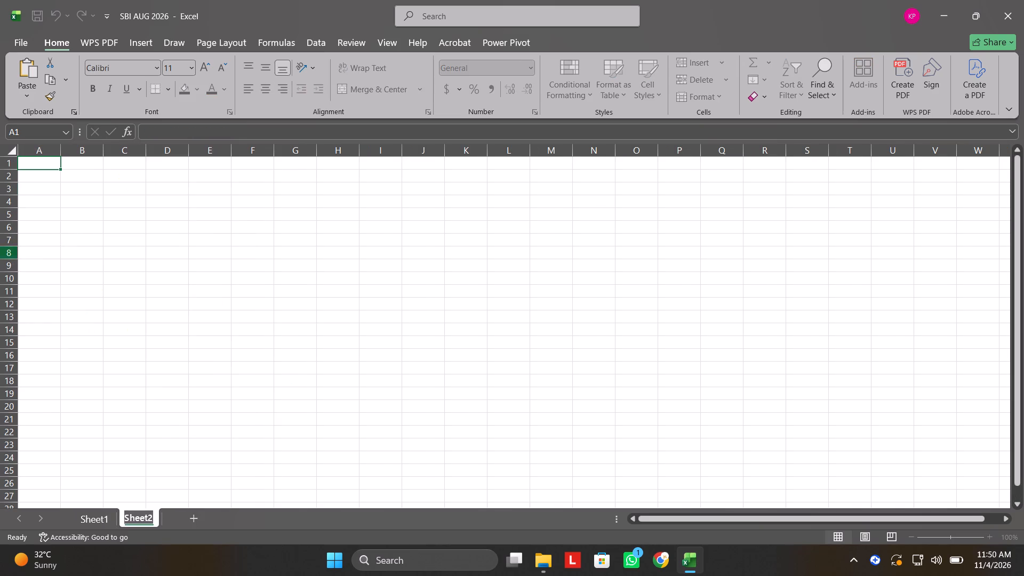
{"action": "key", "text": "shift+Down"}
{"action": "key", "text": "shift+Right"}
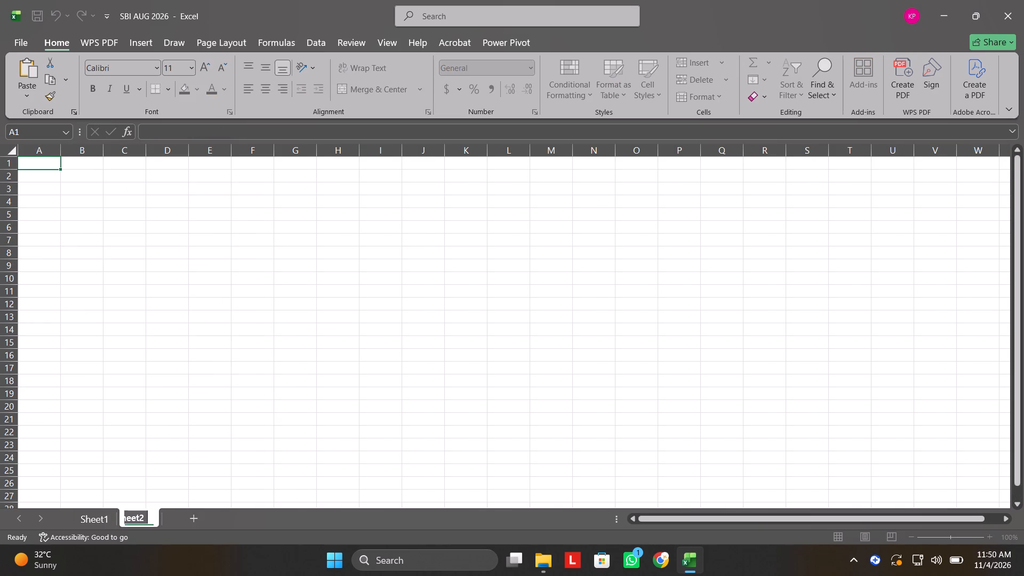
{"action": "key", "text": "Down"}
{"action": "key", "text": "Return"}
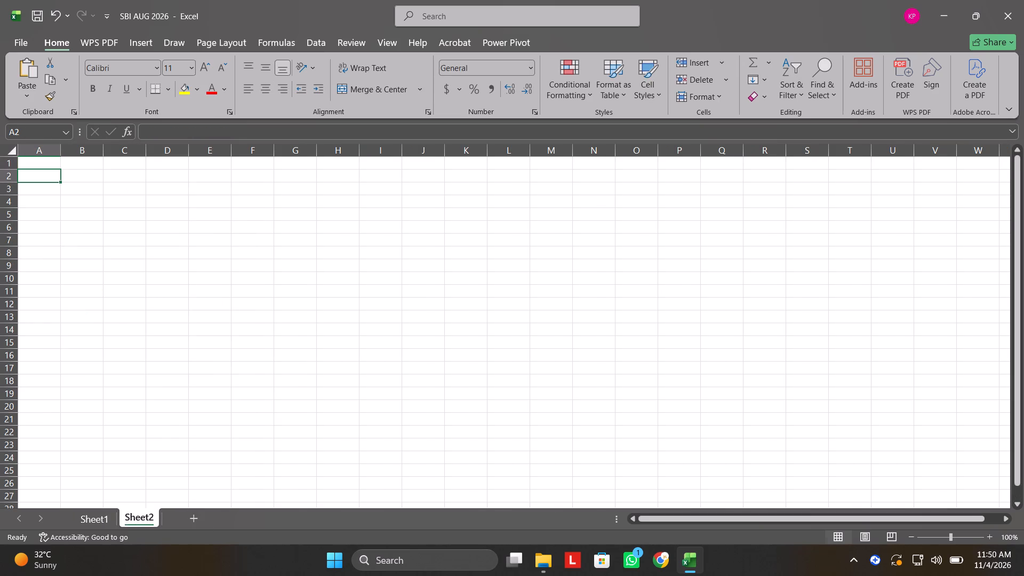
Merge and center cells A1:E2 on the new sheet as a two-row heading block.
{"action": "key", "text": "Return"}
{"action": "key", "text": "Up"}
{"action": "key", "text": "shift+Right"}
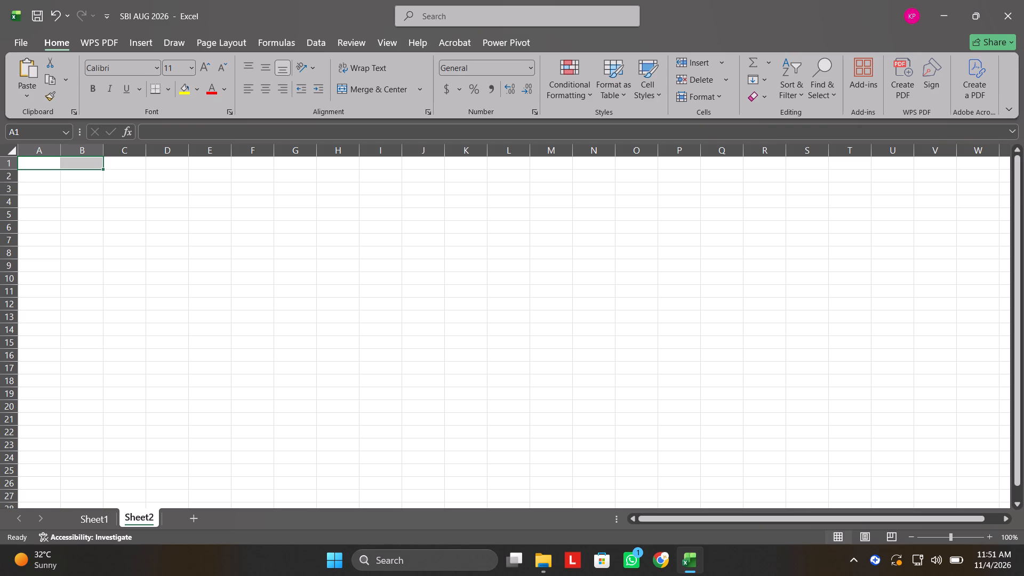
{"action": "key", "text": "shift+Down"}
{"action": "key", "text": "shift+Right"}
{"action": "key", "text": "shift+Right"}
{"action": "key", "text": "shift+Right"}
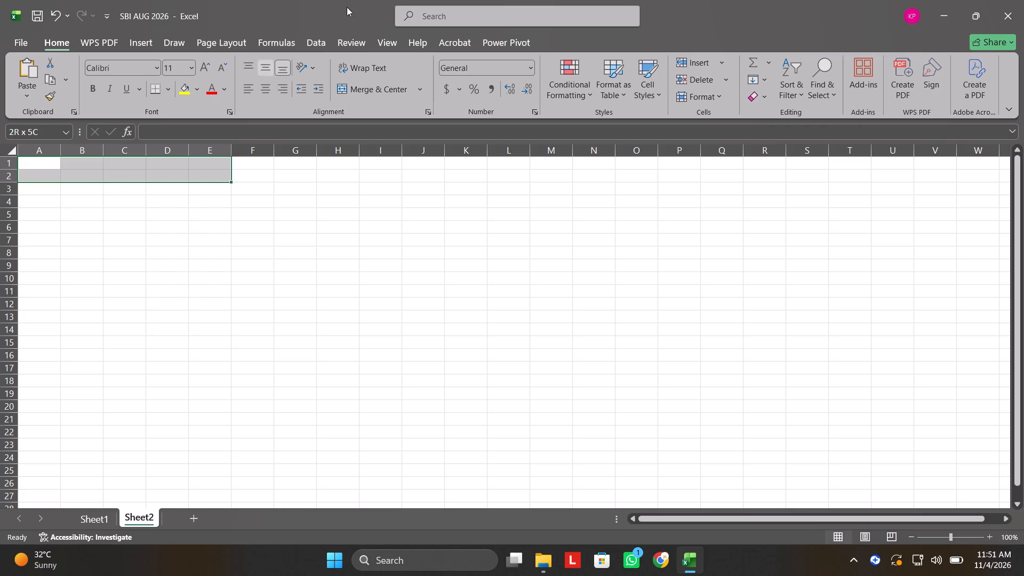
{"action": "left_click", "coordinate": [360, 82]}
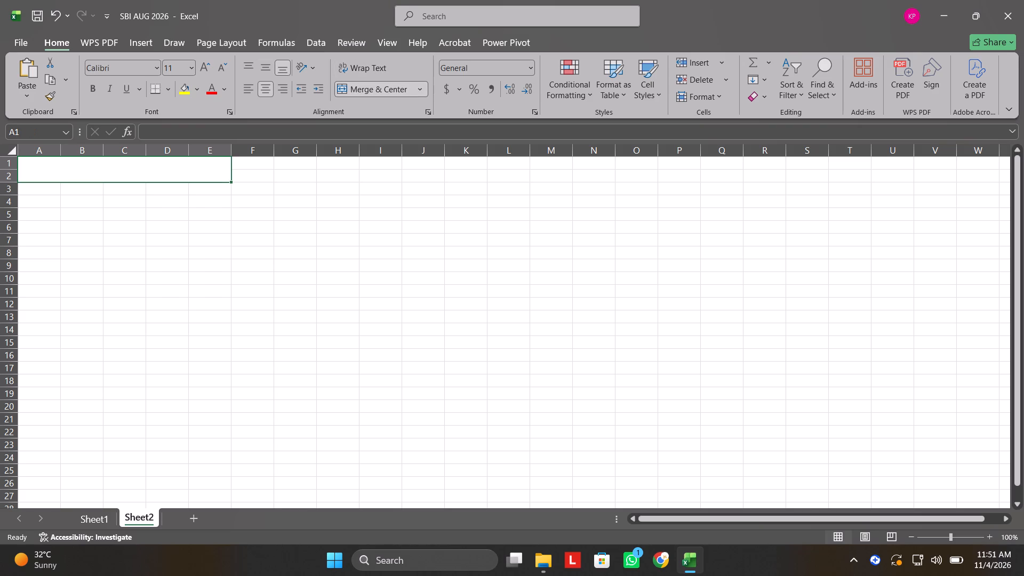
Merge and center cells A3:E3 directly below the two-row heading block.
{"action": "left_click", "coordinate": [45, 193]}
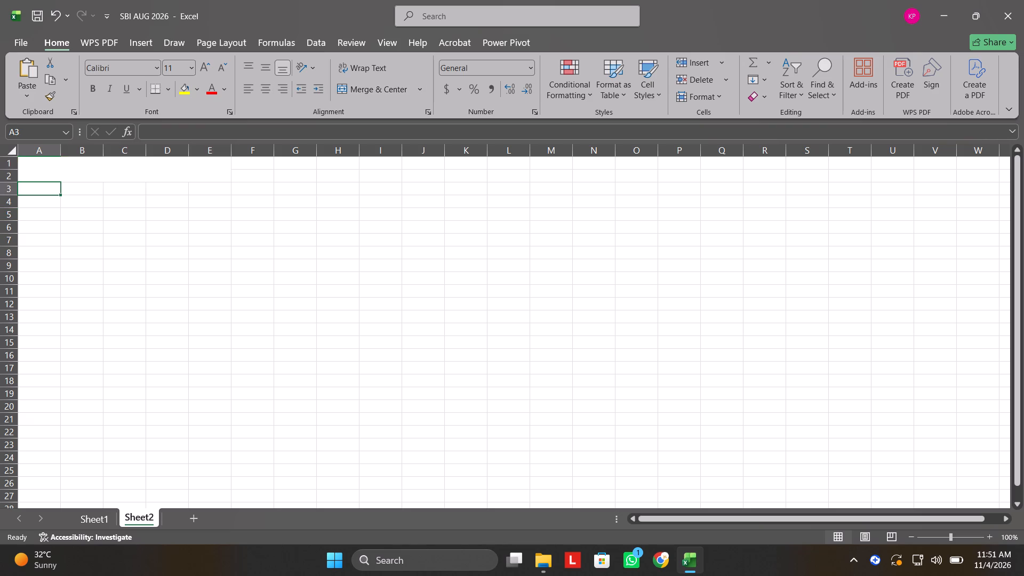
{"action": "key", "text": "shift+Right"}
{"action": "key", "text": "shift+Right"}
{"action": "key", "text": "shift+Right"}
{"action": "key", "text": "shift+Right"}
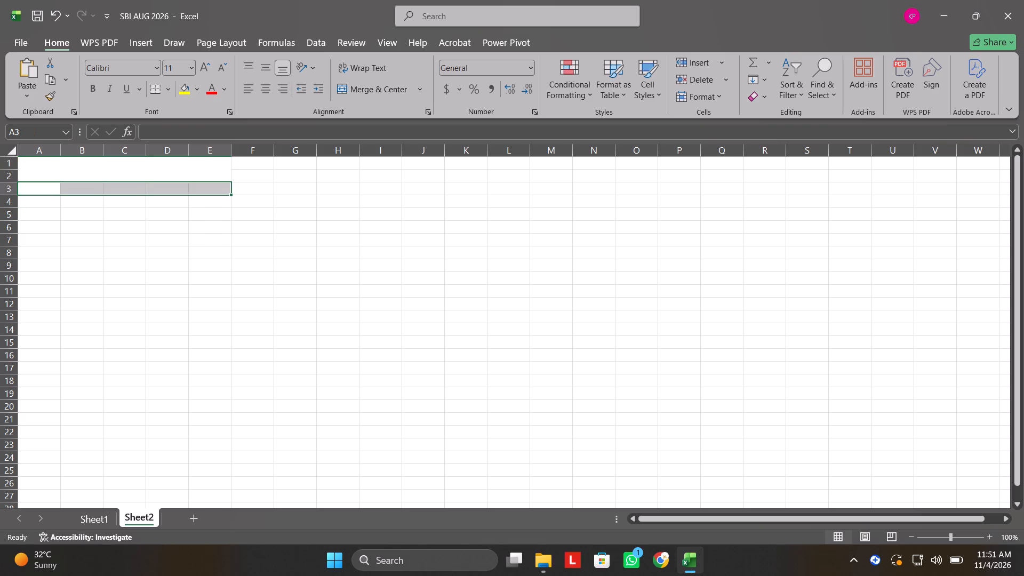
{"action": "left_click", "coordinate": [372, 94]}
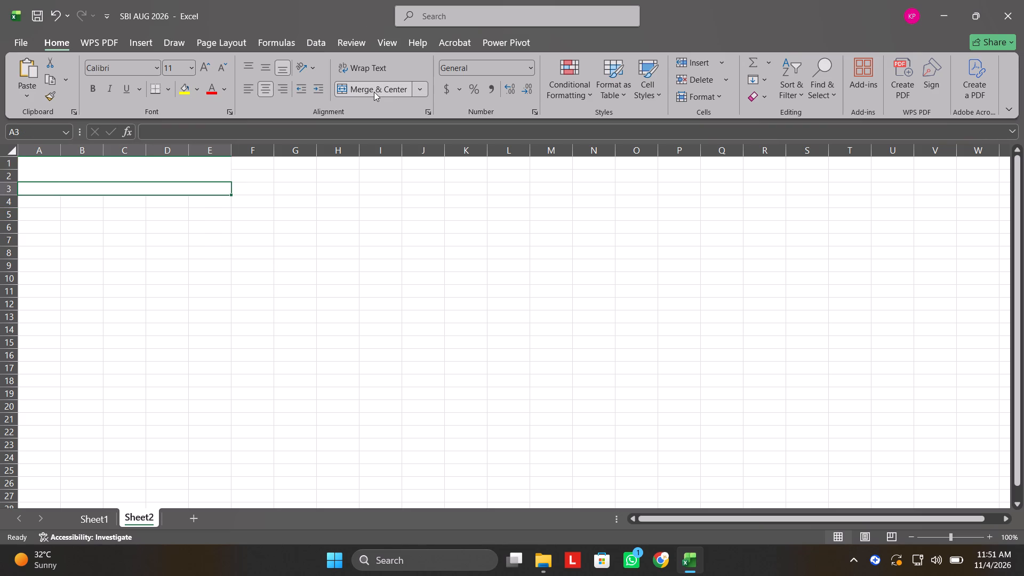
Merge and center cells A4:E4 as a separate row beneath the merged row 3.
{"action": "key", "text": "Down"}
{"action": "key", "text": "shift+Right"}
{"action": "key", "text": "shift+Right"}
{"action": "key", "text": "shift+Right"}
{"action": "key", "text": "shift+Right"}
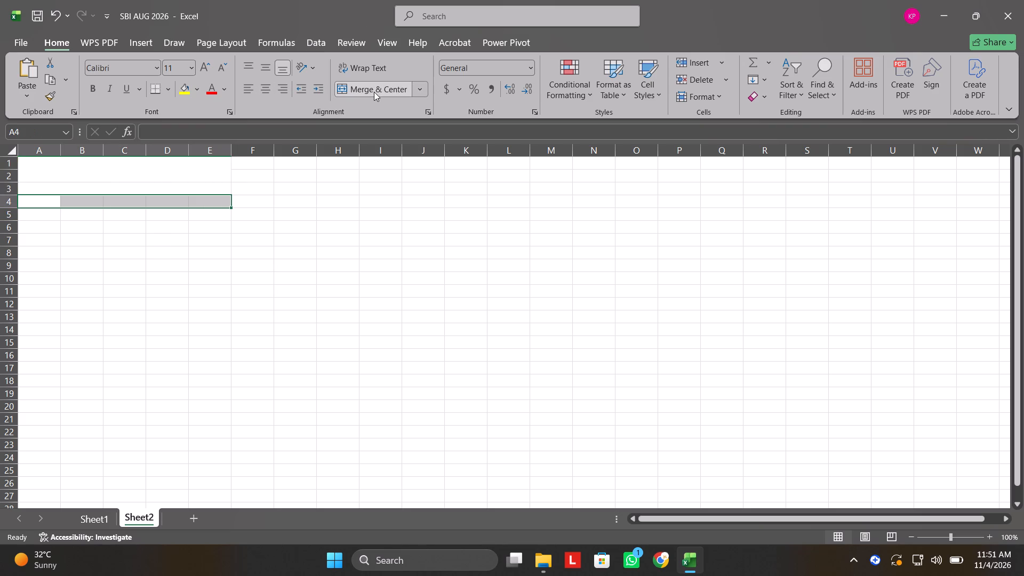
{"action": "double_click", "coordinate": [382, 84]}
{"action": "left_click", "coordinate": [362, 86]}
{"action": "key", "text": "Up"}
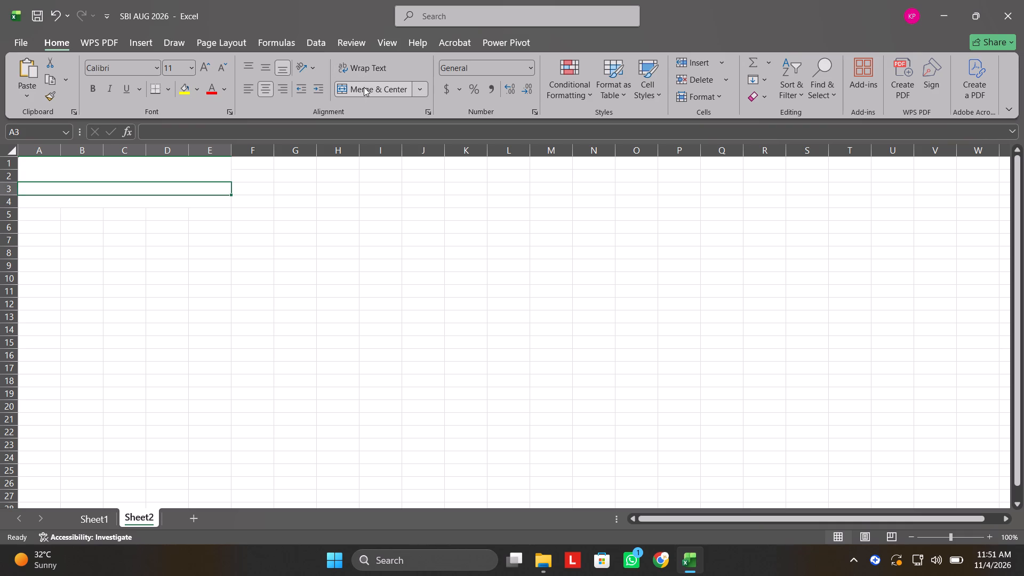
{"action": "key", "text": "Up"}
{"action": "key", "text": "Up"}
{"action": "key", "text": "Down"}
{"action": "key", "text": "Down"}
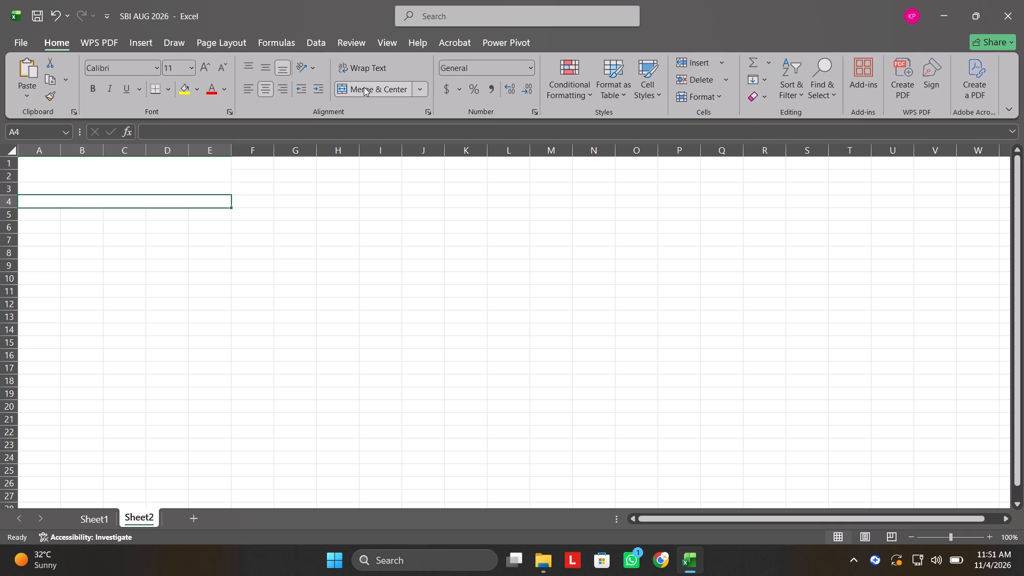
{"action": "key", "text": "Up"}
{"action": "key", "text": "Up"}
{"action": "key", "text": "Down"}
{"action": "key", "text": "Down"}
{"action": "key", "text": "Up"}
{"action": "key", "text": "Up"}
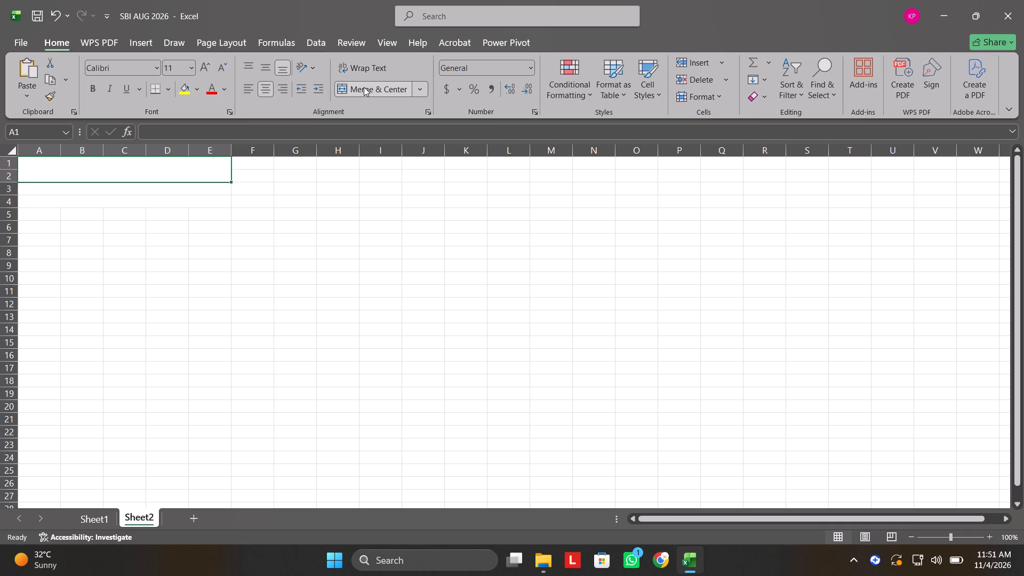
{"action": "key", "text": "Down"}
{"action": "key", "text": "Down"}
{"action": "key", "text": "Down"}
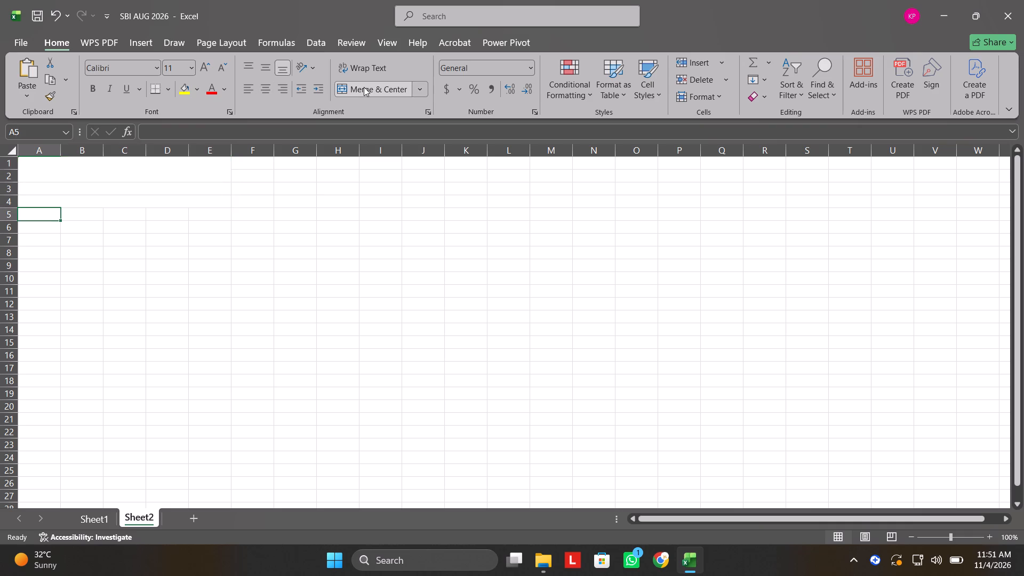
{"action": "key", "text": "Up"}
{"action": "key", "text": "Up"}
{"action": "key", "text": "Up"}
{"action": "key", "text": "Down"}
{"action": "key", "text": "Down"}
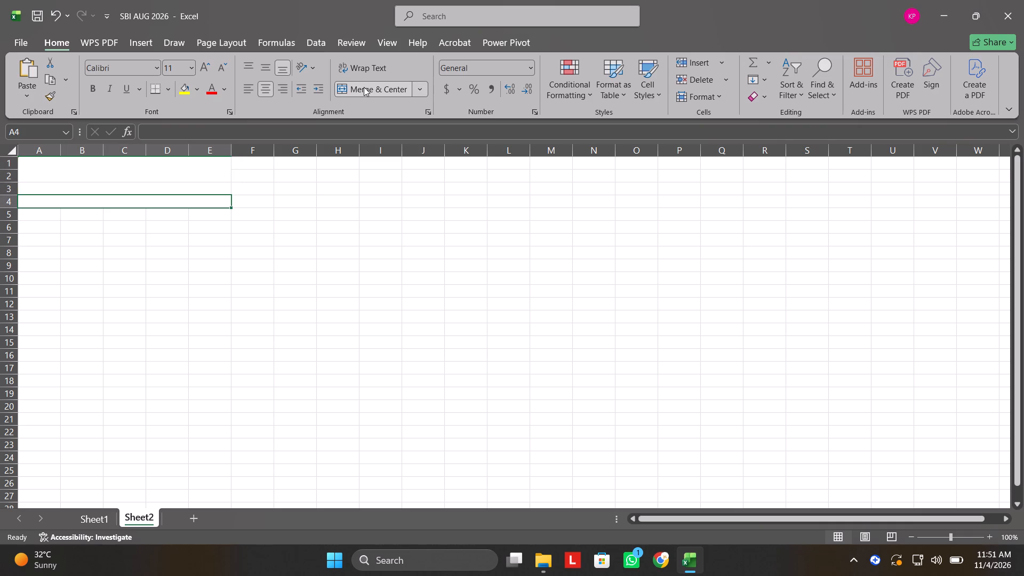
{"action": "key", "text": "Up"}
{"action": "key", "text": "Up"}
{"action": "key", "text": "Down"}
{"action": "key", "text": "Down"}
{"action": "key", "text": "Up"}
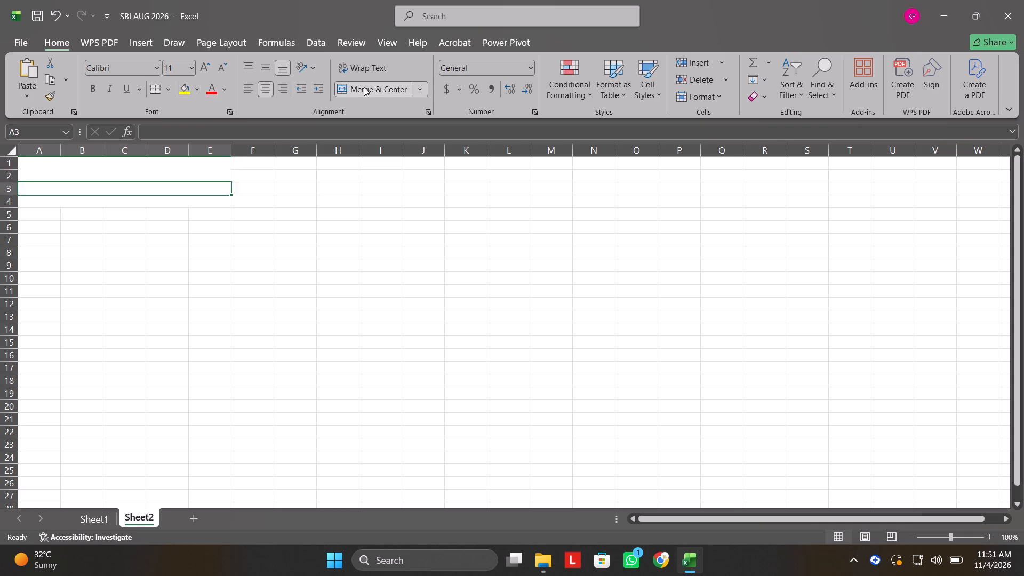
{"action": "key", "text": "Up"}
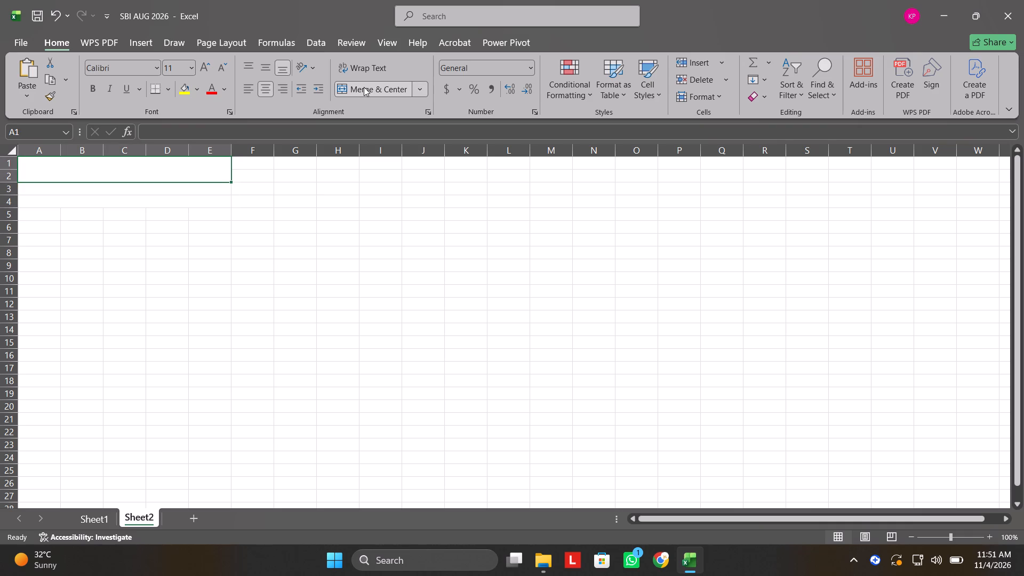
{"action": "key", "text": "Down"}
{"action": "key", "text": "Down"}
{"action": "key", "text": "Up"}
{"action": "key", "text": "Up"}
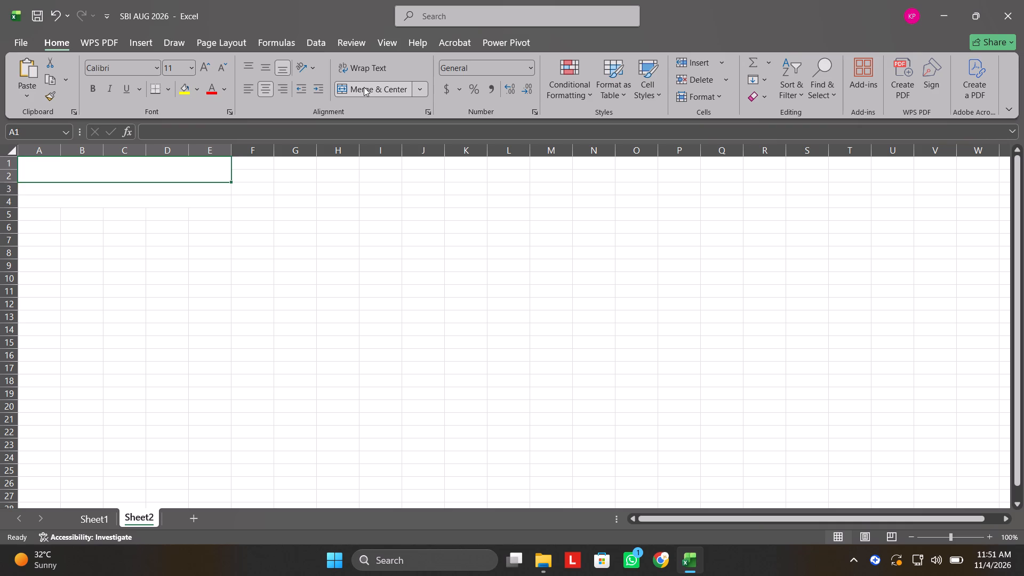
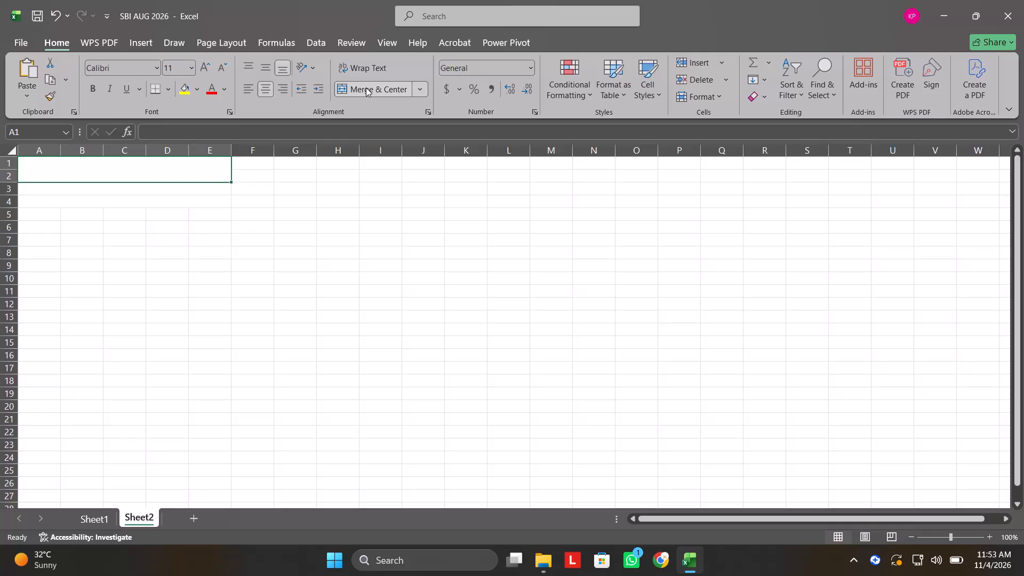
Enter the company title SANDIP BRASS (3020) in the merged two-row heading block A1:E2.
{"action": "type", "text": "RO"}
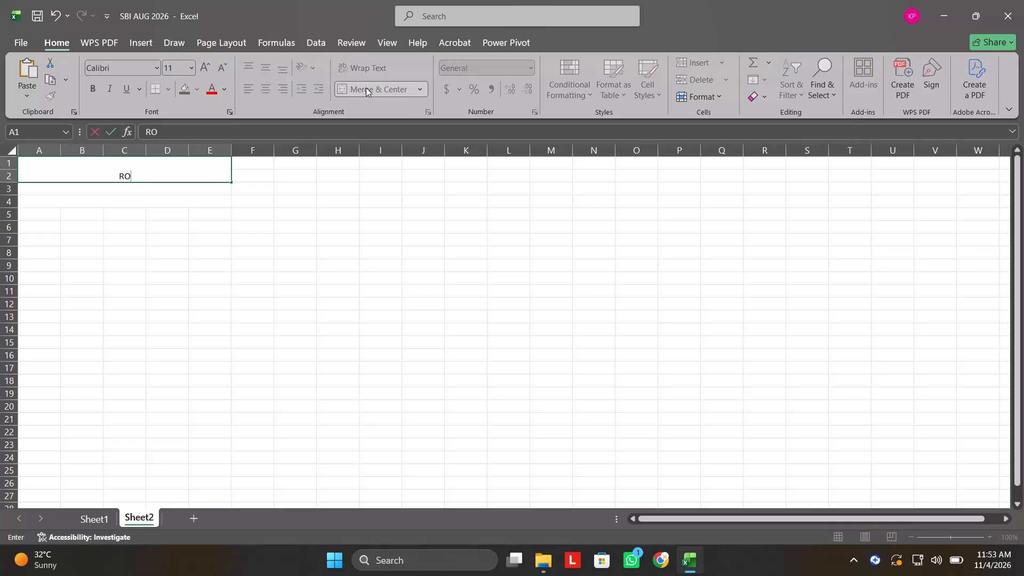
{"action": "key", "text": "BackSpace"}
{"action": "key", "text": "BackSpace"}
{"action": "type", "text": "SANDEEP BH"}
{"action": "key", "text": "BackSpace"}
{"action": "key", "text": "BackSpace"}
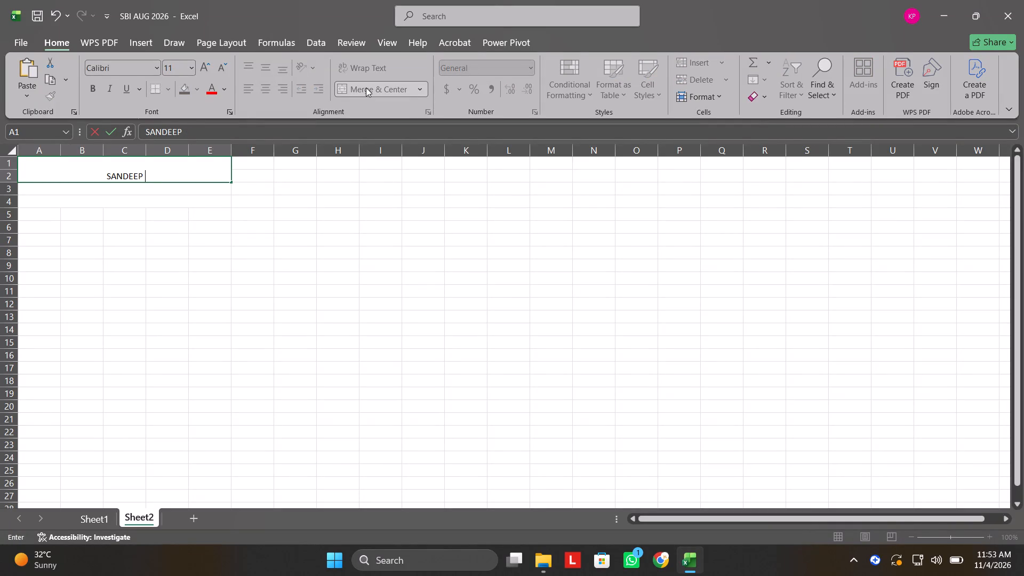
{"action": "key", "text": "BackSpace"}
{"action": "key", "text": "BackSpace"}
{"action": "key", "text": "BackSpace"}
{"action": "key", "text": "BackSpace"}
{"action": "type", "text": "IP BRASS"}
{"action": "key", "text": "space"}
{"action": "type", "text": "(3020"}
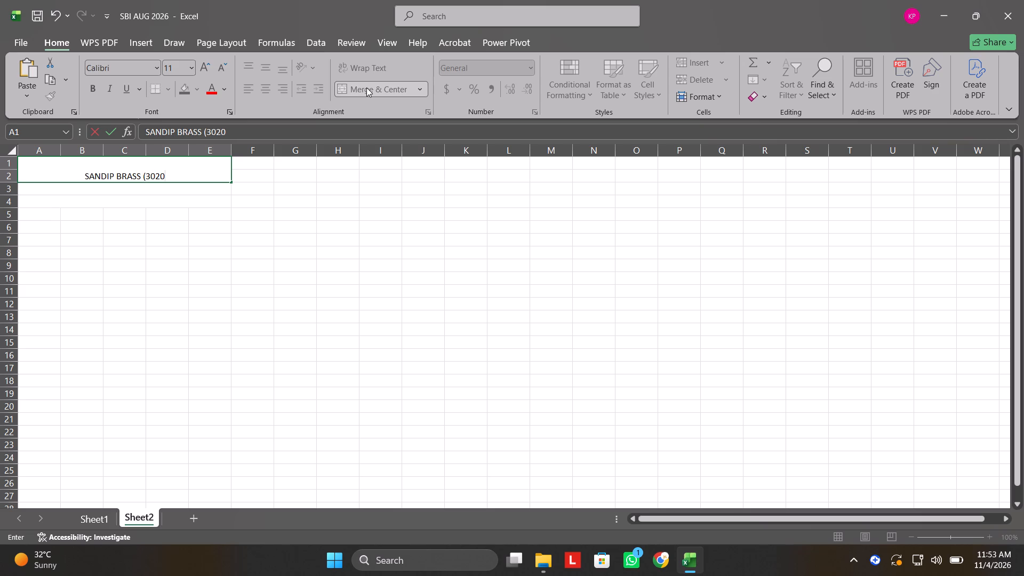
{"action": "key", "text": "shift+parenright"}
{"action": "key", "text": "Return"}
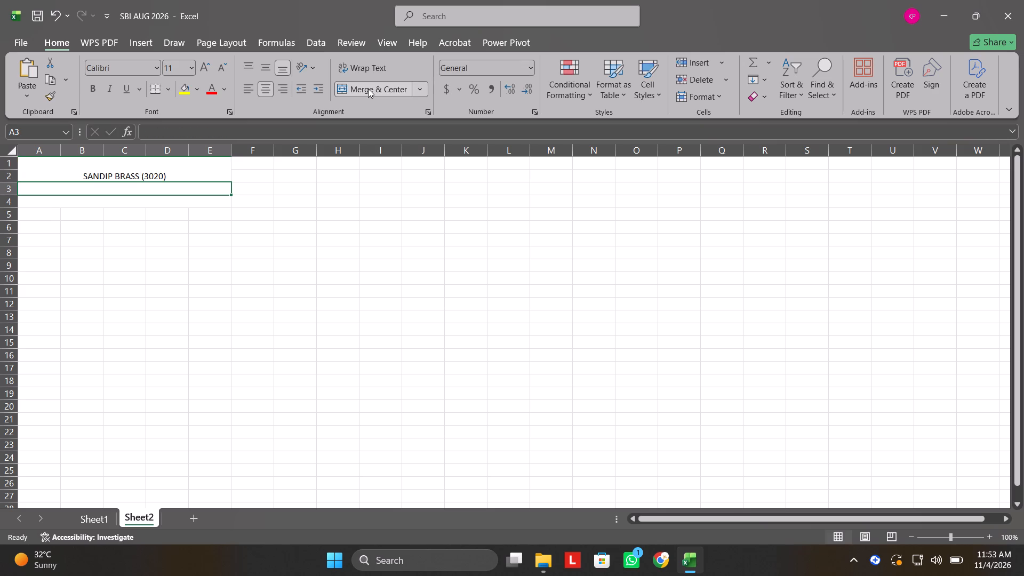
Enter the headings JOB WORK CALCULATION in merged row 3 and WIRE (IN) in merged row 4.
{"action": "type", "text": "JOB WORK"}
{"action": "key", "text": "space"}
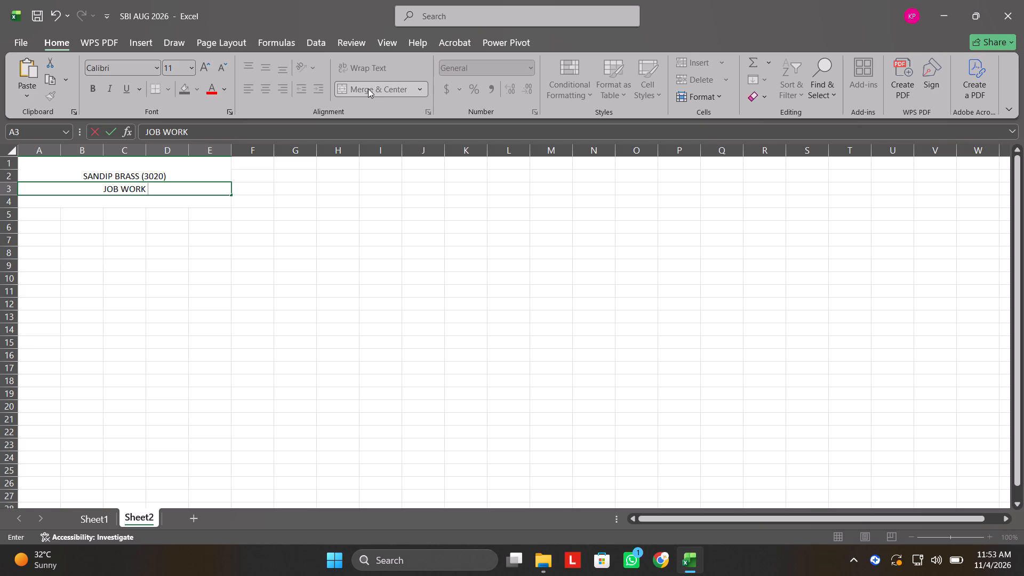
{"action": "type", "text": "CALCULATION"}
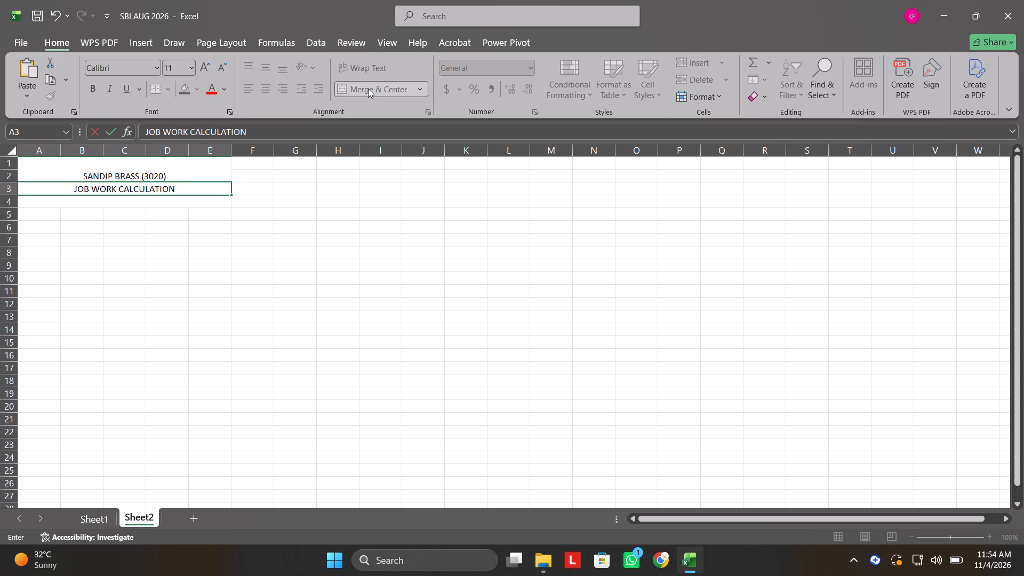
{"action": "key", "text": "Return"}
{"action": "type", "text": "WIRE"}
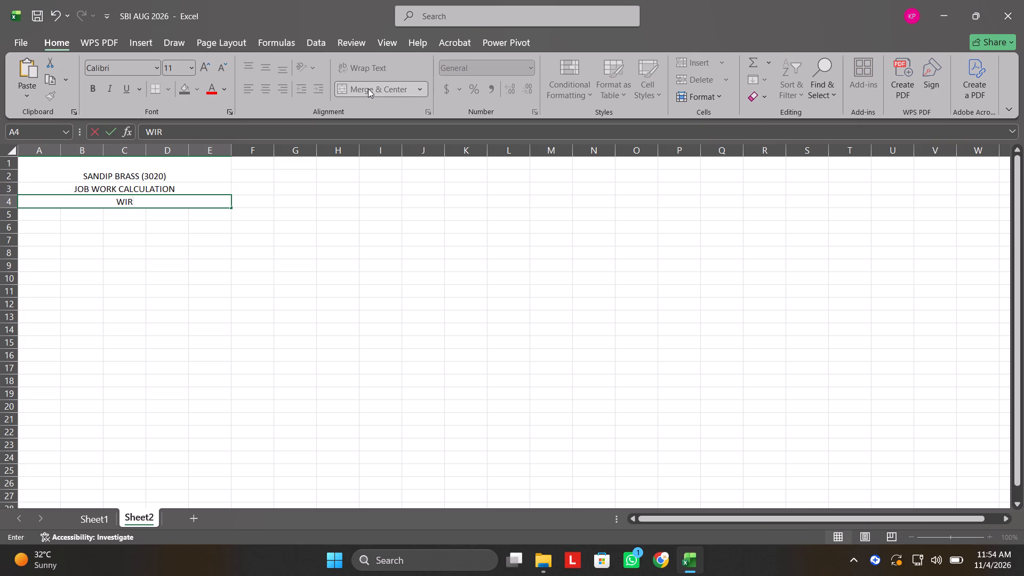
{"action": "key", "text": "space"}
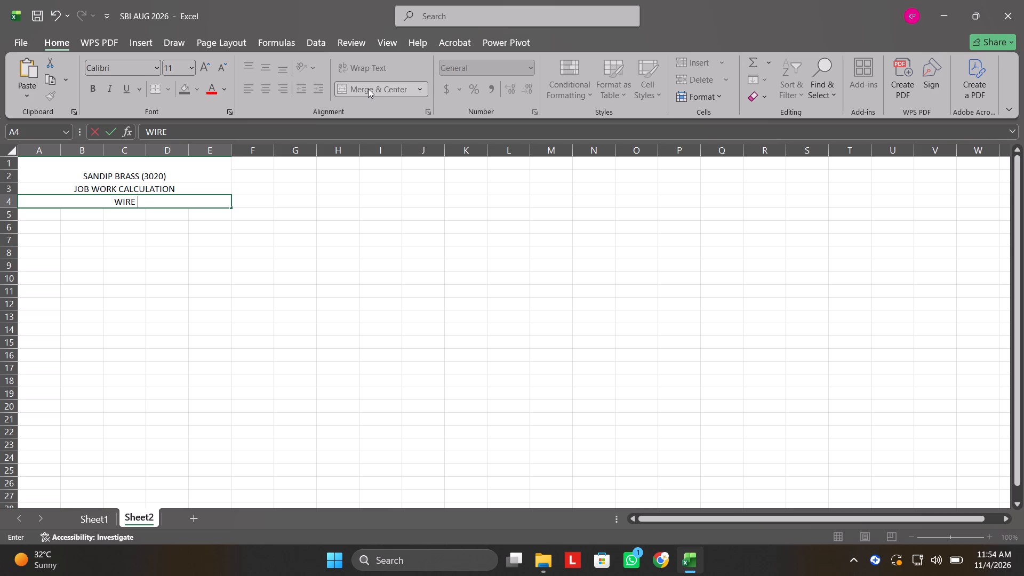
{"action": "type", "text": "(IN)"}
{"action": "key", "text": "Return"}
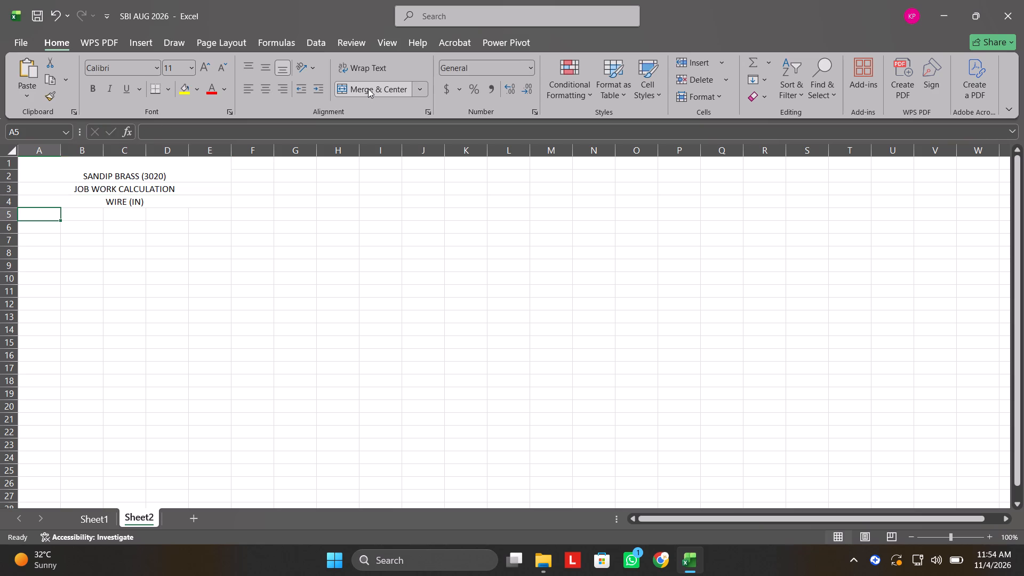
Enter the column headings DATE, SR.NO, WEIGHT and ITEM NAME across A5:D5.
{"action": "type", "text": "DATE"}
{"action": "key", "text": "Right"}
{"action": "type", "text": "SR.NO"}
{"action": "key", "text": "Down"}
{"action": "key", "text": "Up"}
{"action": "key", "text": "Right"}
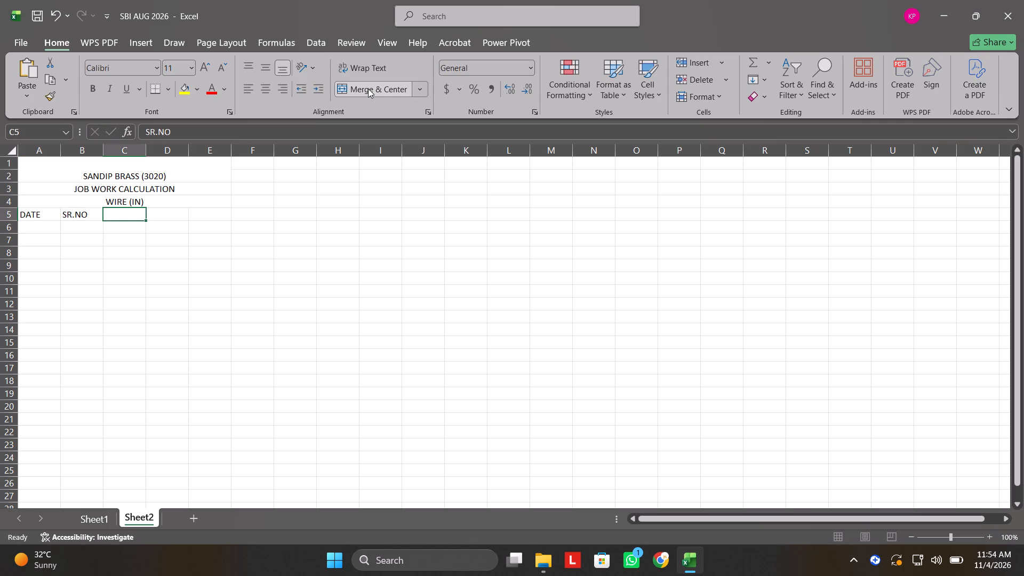
{"action": "type", "text": "WEIGHT"}
{"action": "key", "text": "Right"}
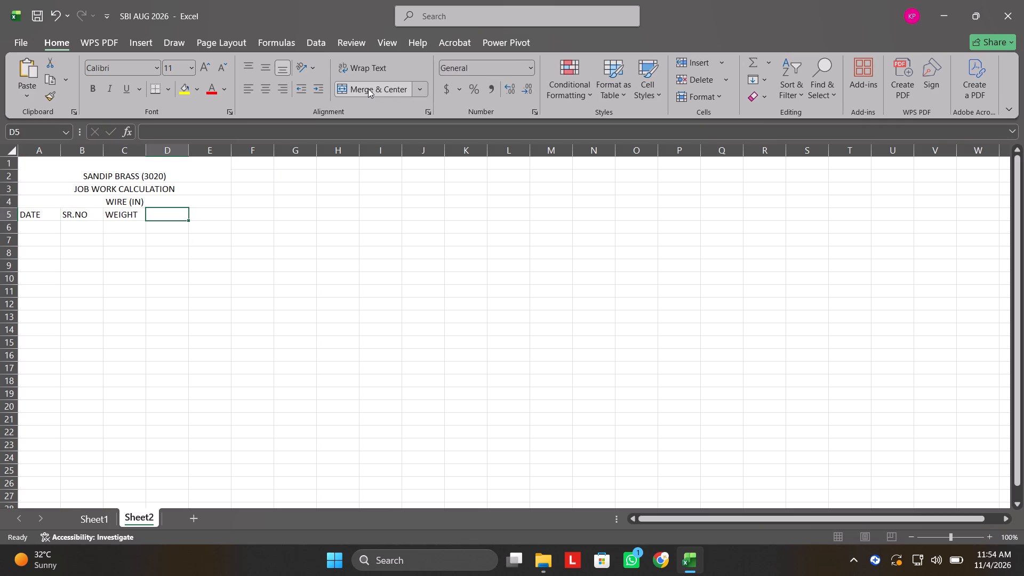
{"action": "type", "text": "ITEM NAME"}
{"action": "key", "text": "Right"}
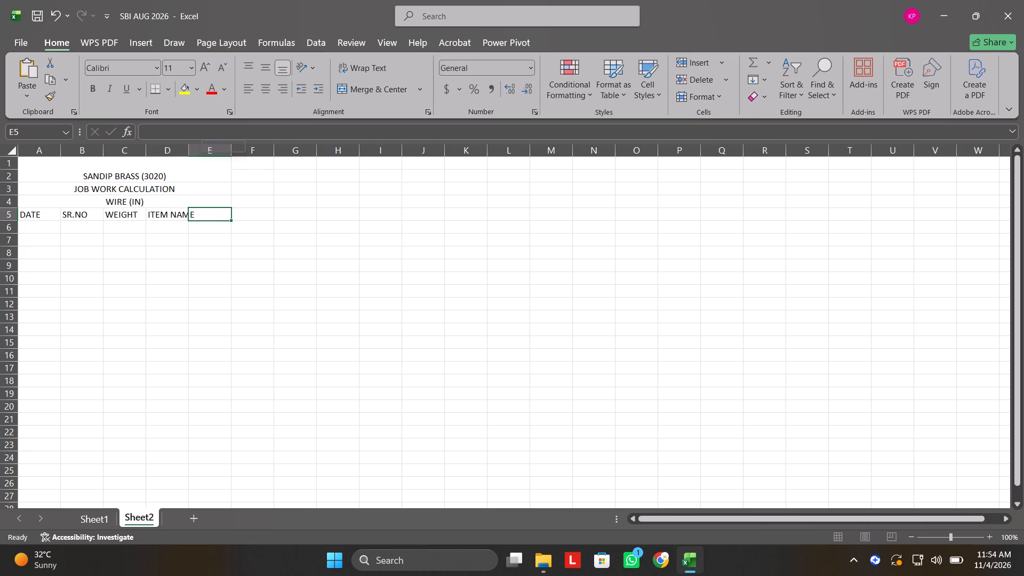
Widen column D to more than twice its default width, reverting the automatic fit to the ITEM NAME heading.
{"action": "left_click_drag", "start_coordinate": [188, 145], "coordinate": [250, 156]}
{"action": "double_click", "coordinate": [250, 156]}
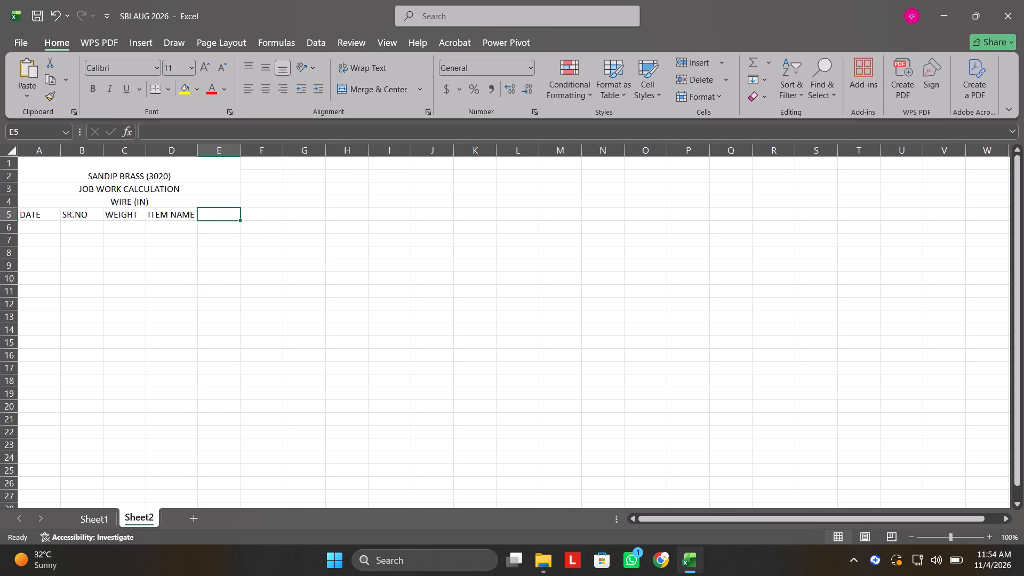
{"action": "key", "text": "ctrl+z"}
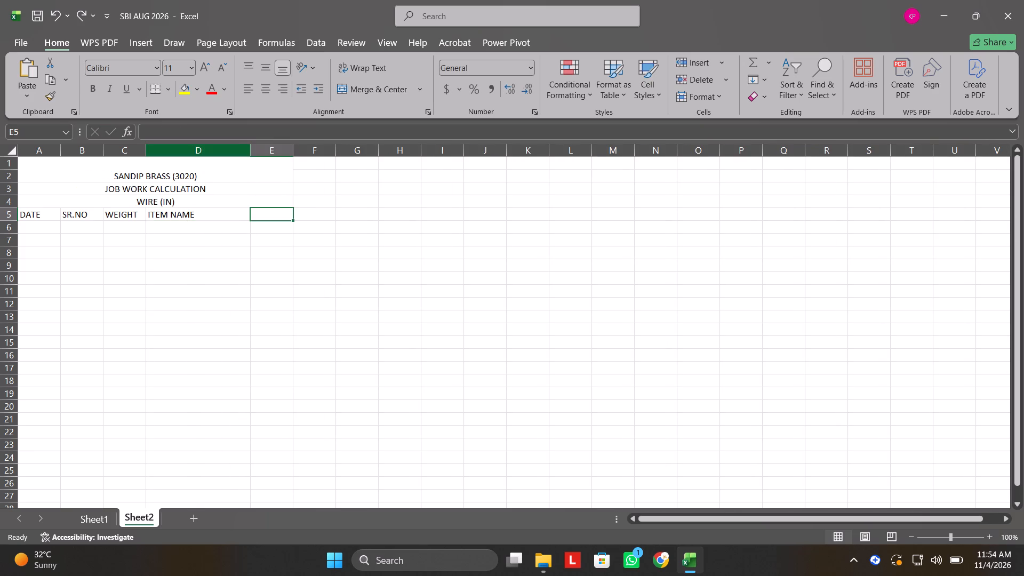
Record the wire entry in row 6 with weight 174.5 and item name ALUMINUM, leaving date and serial number blank.
{"action": "double_click", "coordinate": [35, 227]}
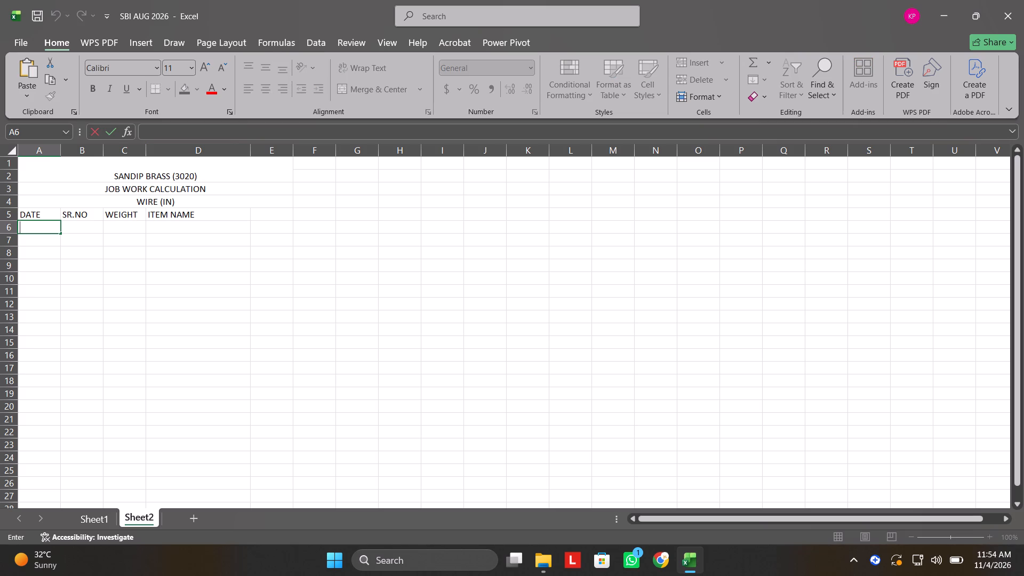
{"action": "key", "text": "Right"}
{"action": "key", "text": "Right"}
{"action": "key", "text": "Right"}
{"action": "key", "text": "Left"}
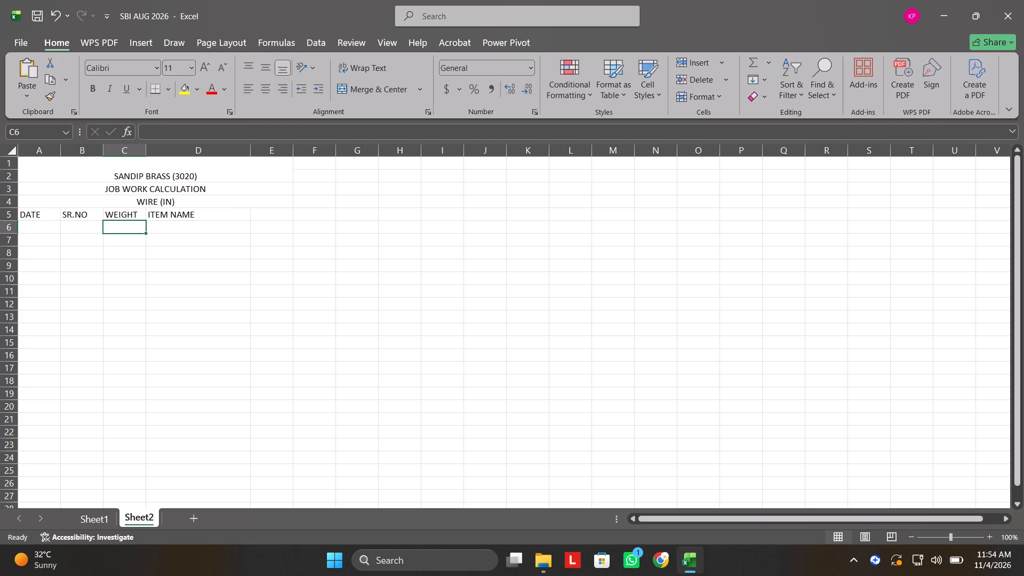
{"action": "type", "text": "174."}
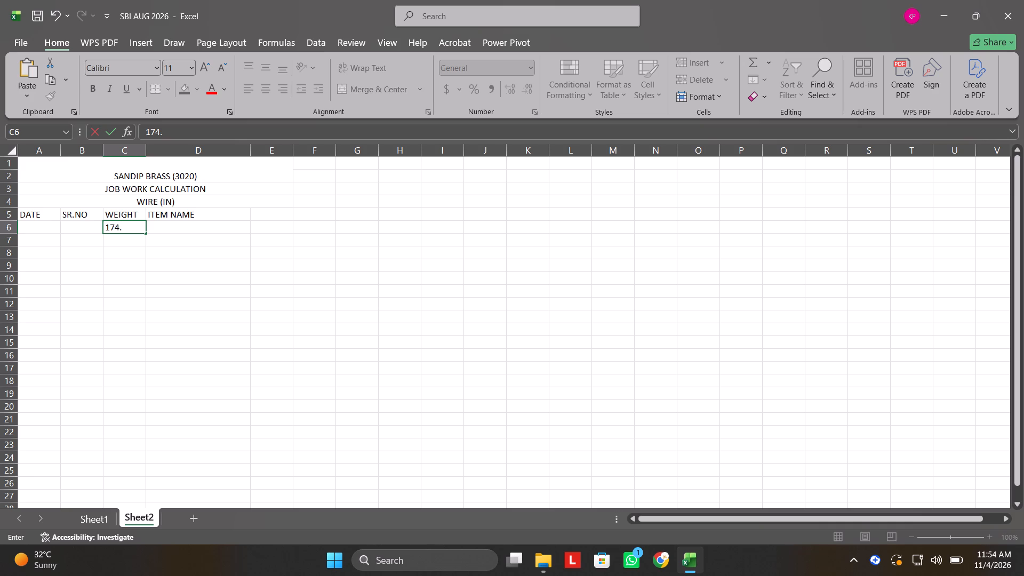
{"action": "key", "text": "5"}
{"action": "key", "text": "Right"}
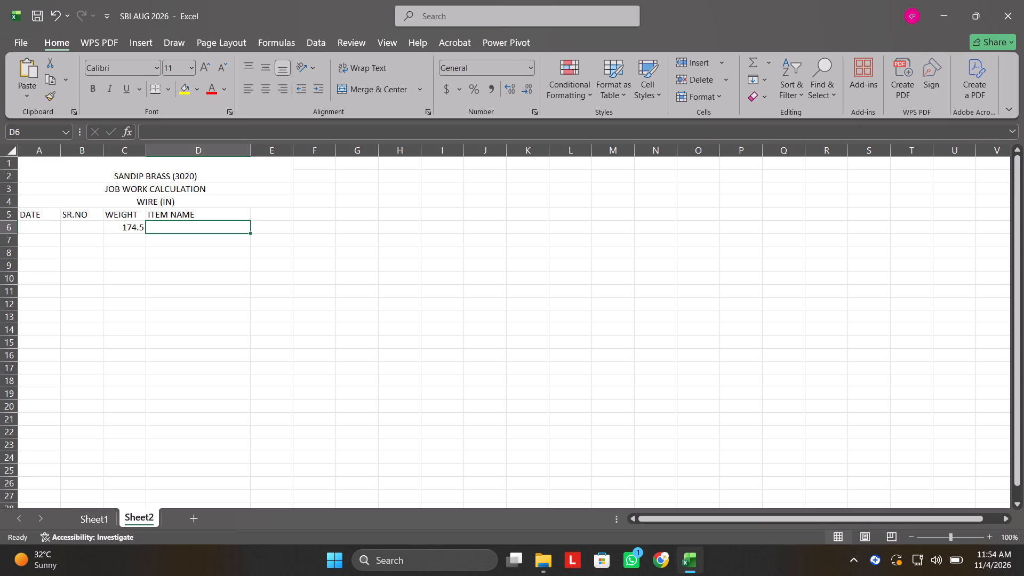
{"action": "key", "text": "a"}
{"action": "type", "text": "LUMINUM"}
{"action": "key", "text": "Down"}
Add a bold TOTAL row in row 7, with the label in A7 and an automatic sum of the weight in C7.
{"action": "key", "text": "Left"}
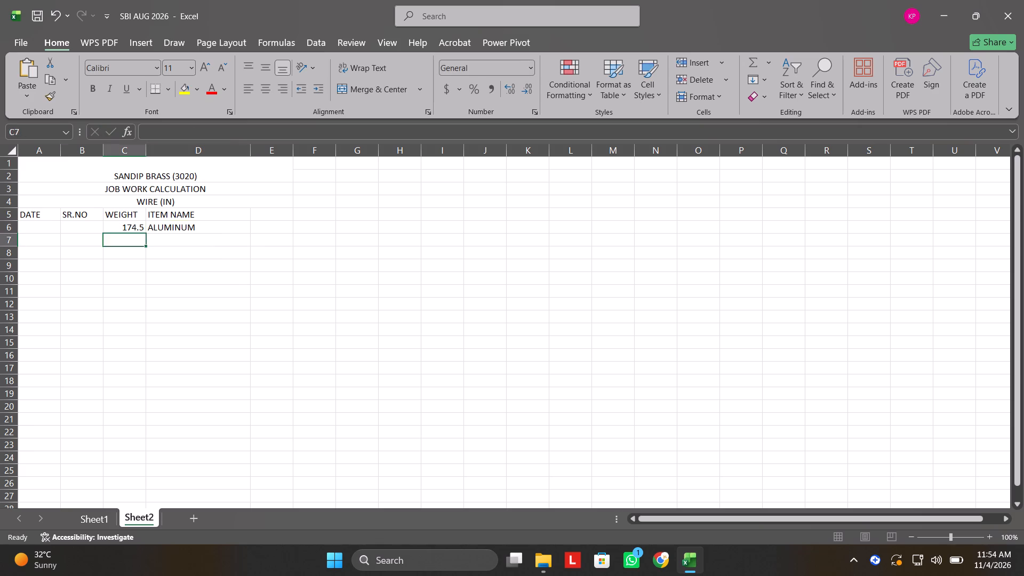
{"action": "key", "text": "Left"}
{"action": "key", "text": "Left"}
{"action": "key", "text": "ctrl+b"}
{"action": "key", "text": "t"}
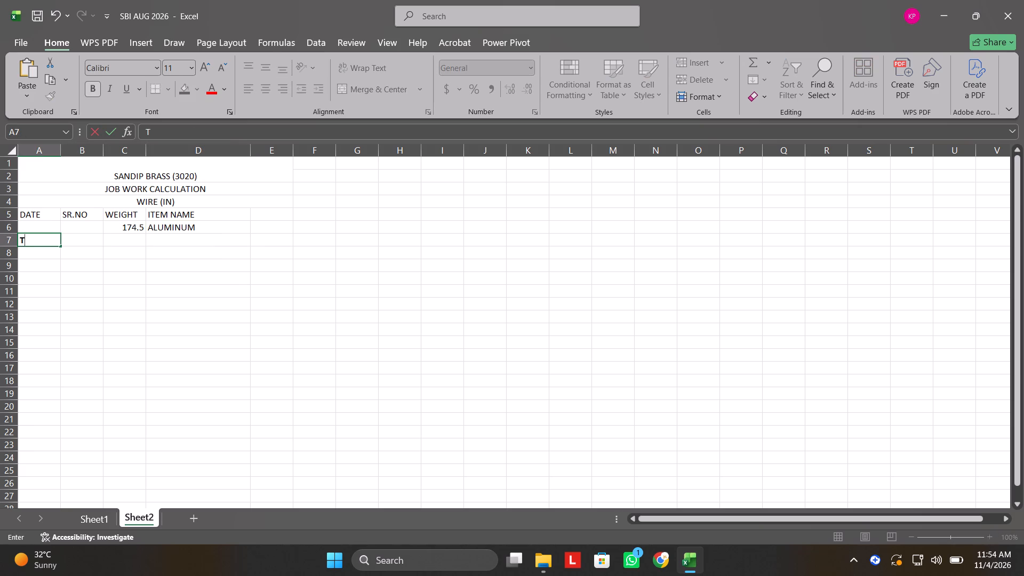
{"action": "type", "text": "OTAL"}
{"action": "key", "text": "Right"}
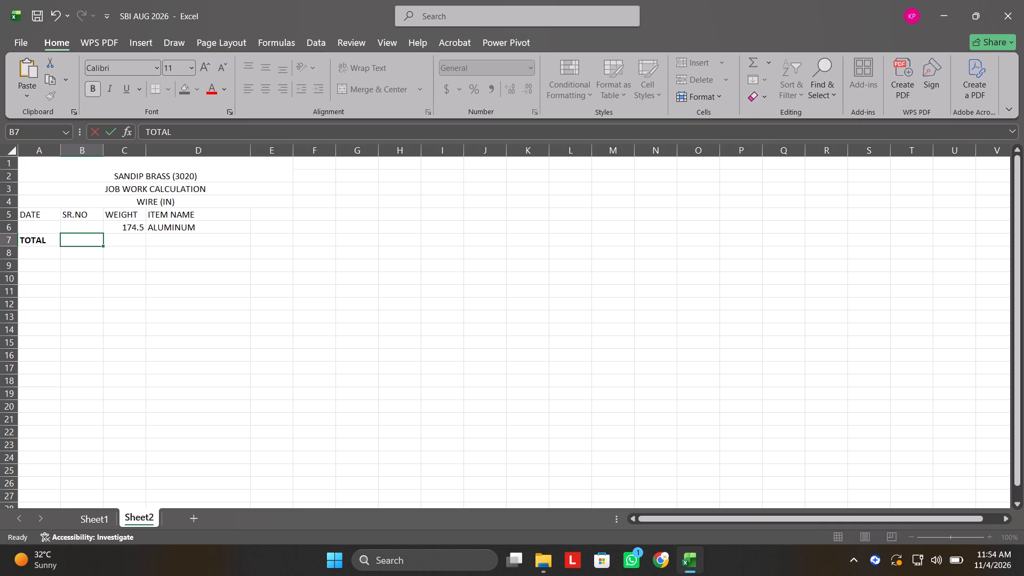
{"action": "key", "text": "Right"}
{"action": "key", "text": "ctrl+b"}
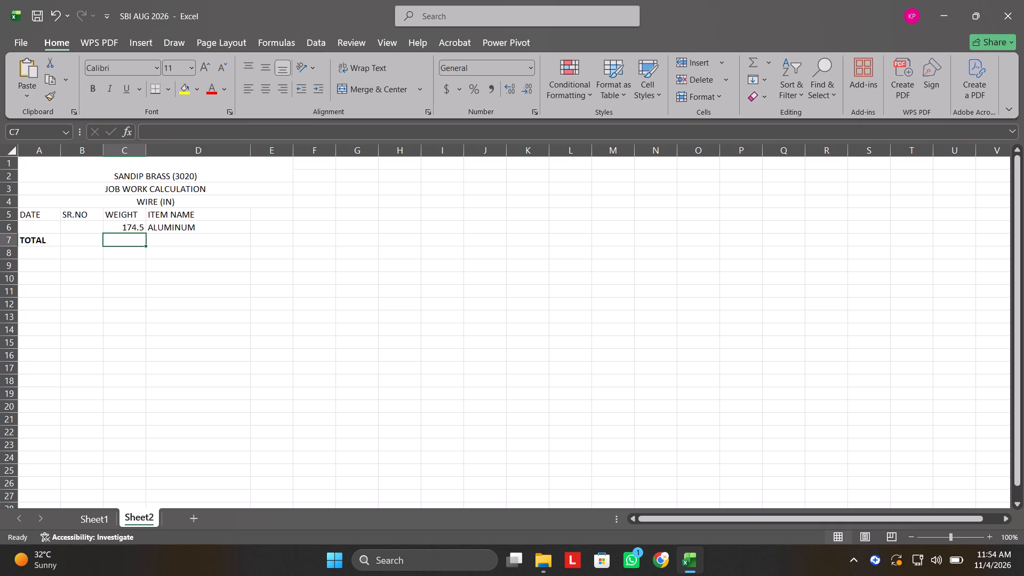
{"action": "key", "text": "alt+plus"}
{"action": "key", "text": "alt+equal"}
{"action": "key", "text": "Return"}
Merge and center cells A9:E9 as a section heading row, leaving row 8 blank beneath the TOTAL row.
{"action": "key", "text": "Down"}
{"action": "key", "text": "Left"}
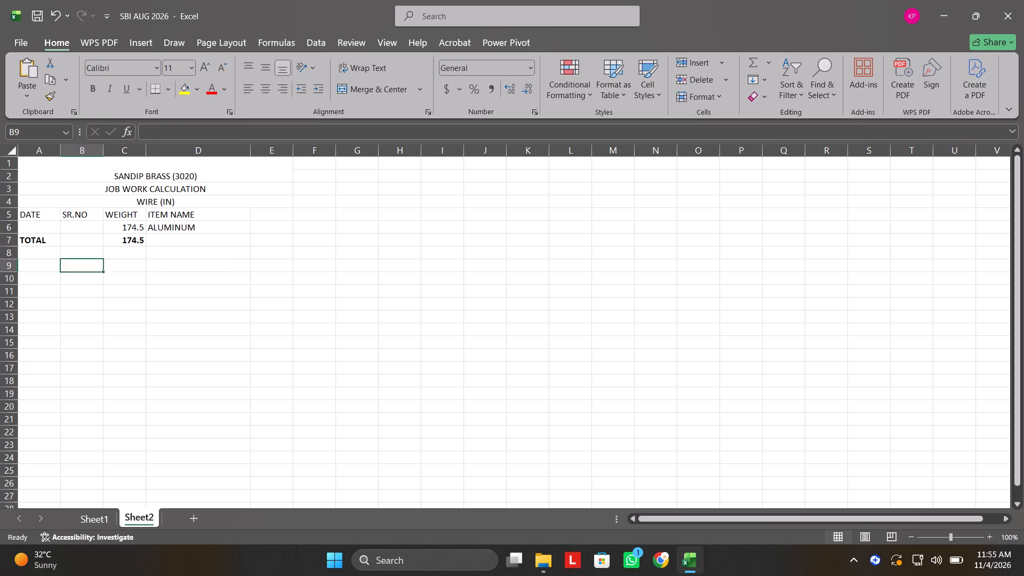
{"action": "key", "text": "Left"}
{"action": "key", "text": "shift+Right"}
{"action": "key", "text": "shift+Right"}
{"action": "key", "text": "shift+Right"}
{"action": "key", "text": "shift+Right"}
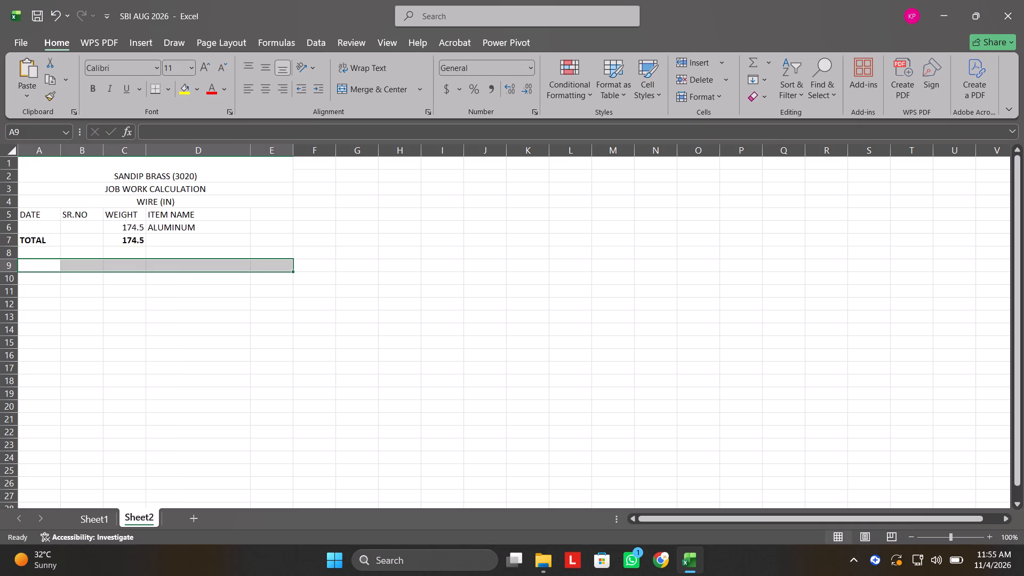
{"action": "double_click", "coordinate": [346, 82]}
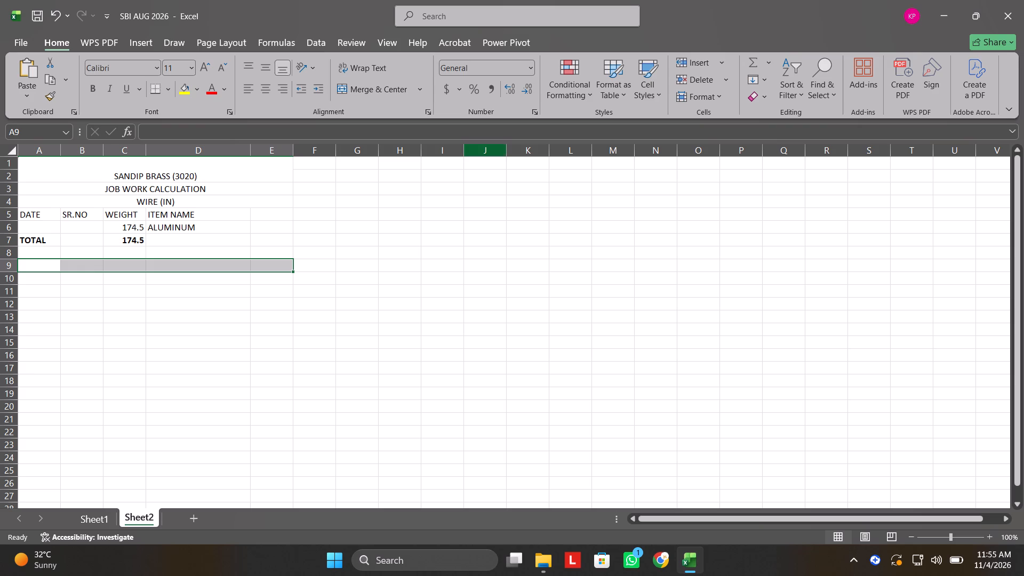
{"action": "double_click", "coordinate": [350, 83]}
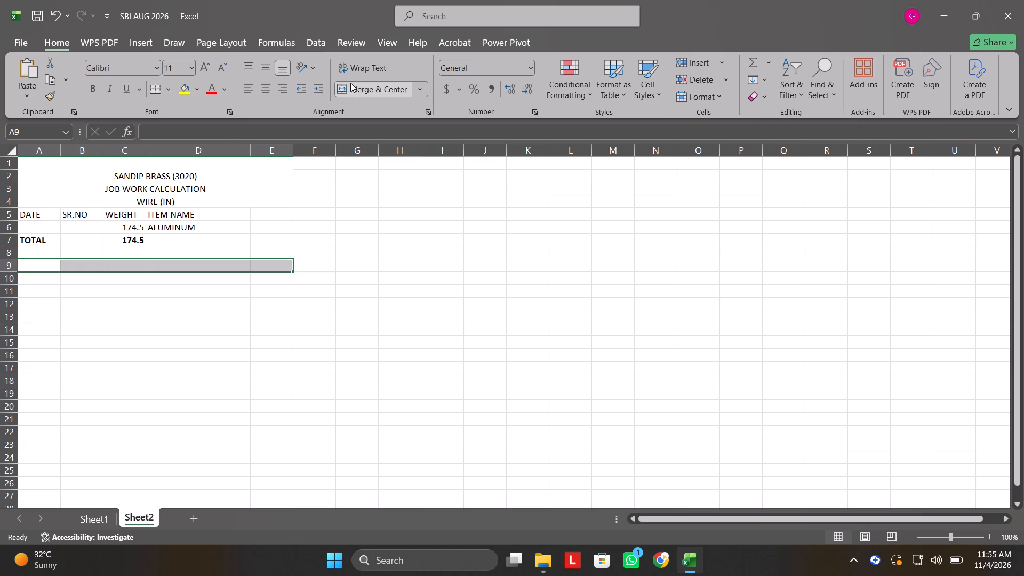
{"action": "triple_click", "coordinate": [350, 83]}
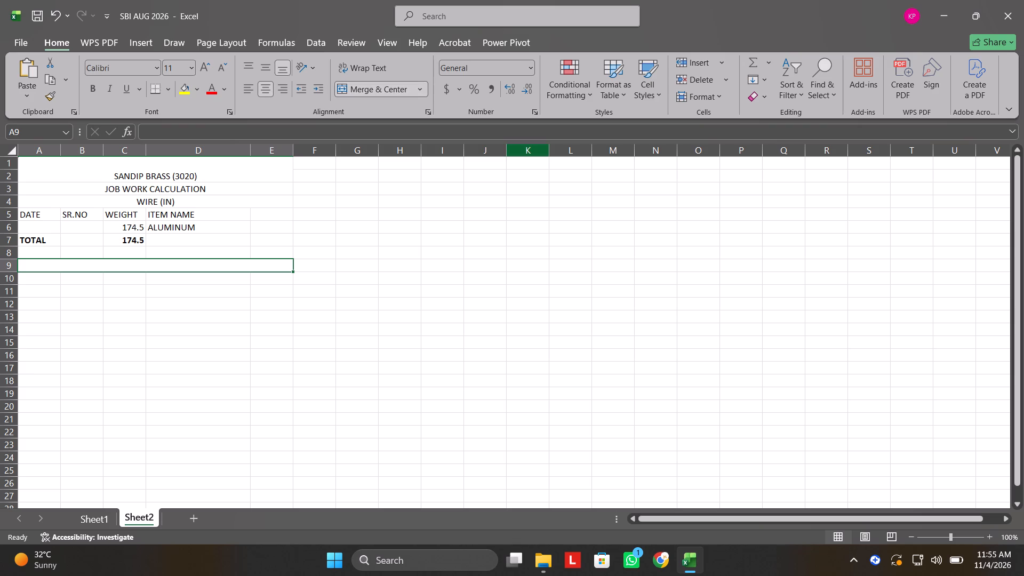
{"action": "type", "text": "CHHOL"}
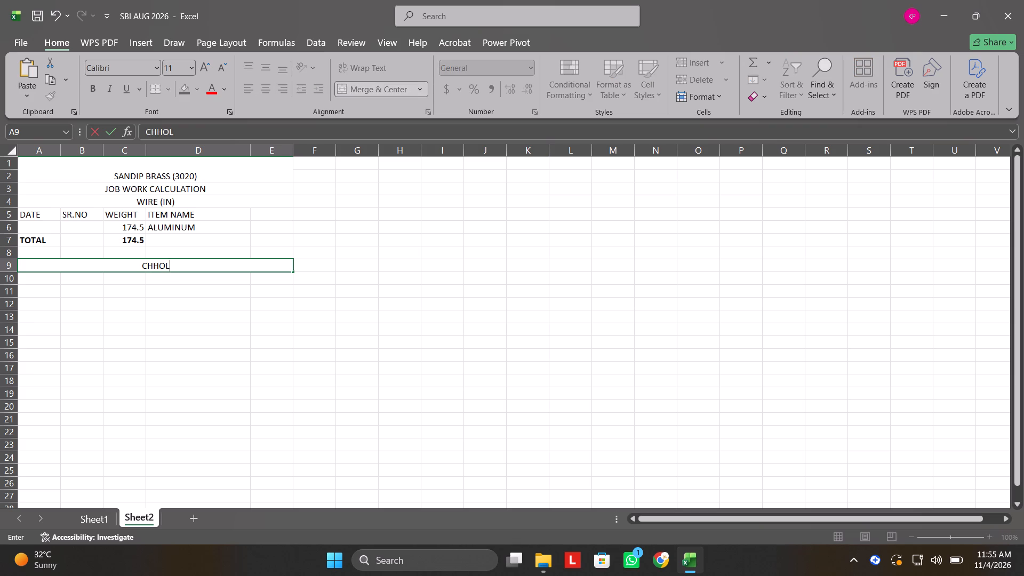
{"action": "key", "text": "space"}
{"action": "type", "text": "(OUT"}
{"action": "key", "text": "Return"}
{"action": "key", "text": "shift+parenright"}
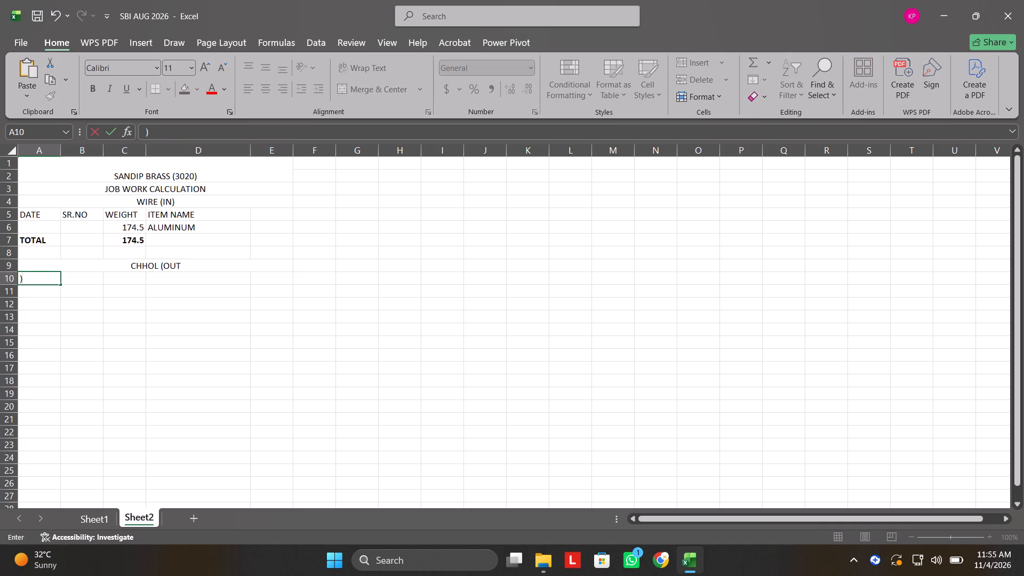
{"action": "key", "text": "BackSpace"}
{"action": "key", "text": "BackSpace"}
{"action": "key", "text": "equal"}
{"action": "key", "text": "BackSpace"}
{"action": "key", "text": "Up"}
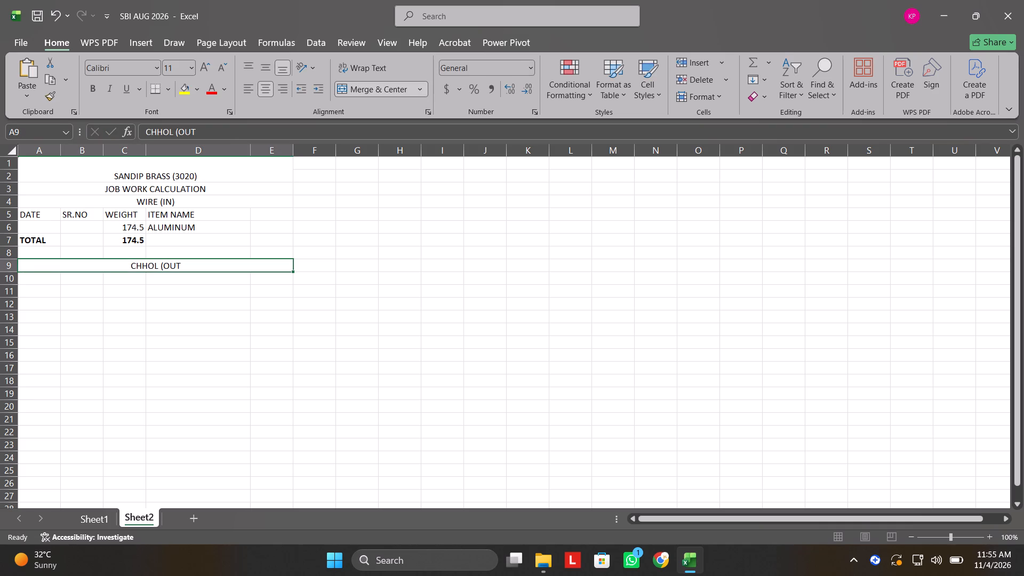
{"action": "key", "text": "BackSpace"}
Enter the section heading CHHOL (OUT) in the merged row 9.
{"action": "type", "text": "CHHOL"}
{"action": "key", "text": "space"}
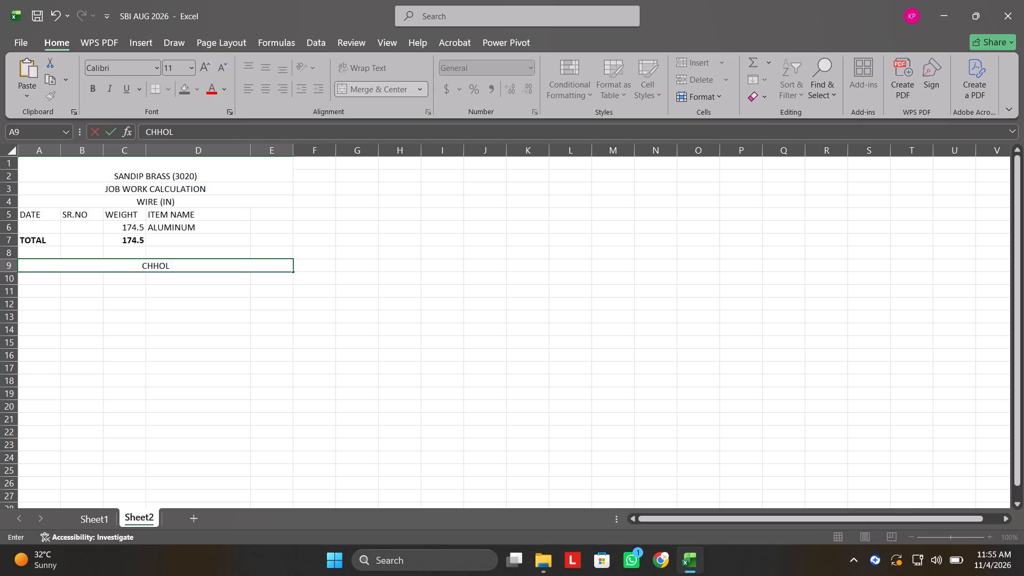
{"action": "type", "text": "(OUT"}
{"action": "key", "text": "shift+parenright"}
{"action": "key", "text": "Return"}
Enter the column headers DATE, SR.NO and WEIGHT in A10:C10 beneath the CHHOL (OUT) heading.
{"action": "type", "text": "DATE"}
{"action": "key", "text": "Right"}
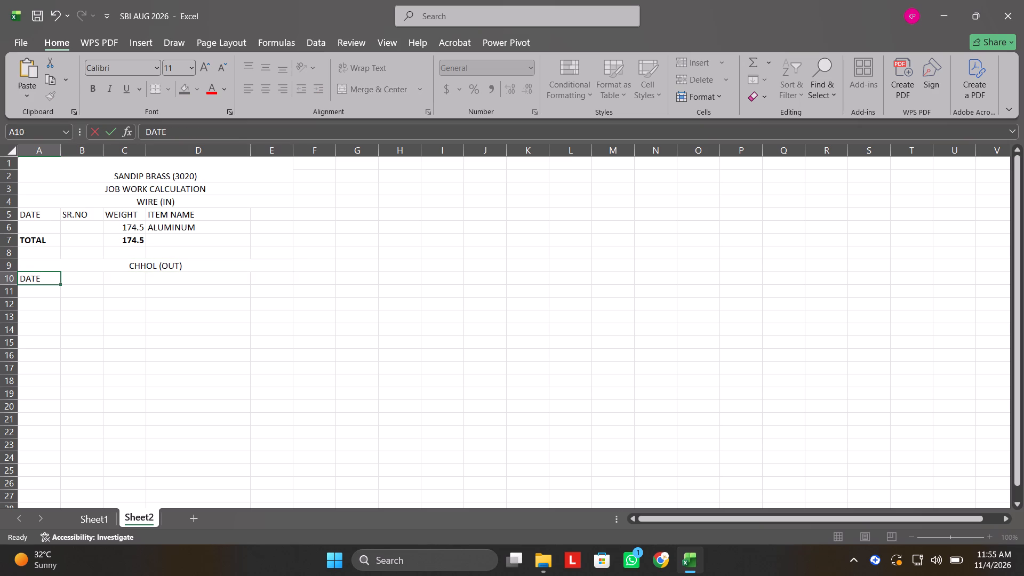
{"action": "type", "text": "SR.NO"}
{"action": "key", "text": "Right"}
{"action": "type", "text": "WEIGHT"}
{"action": "key", "text": "Right"}
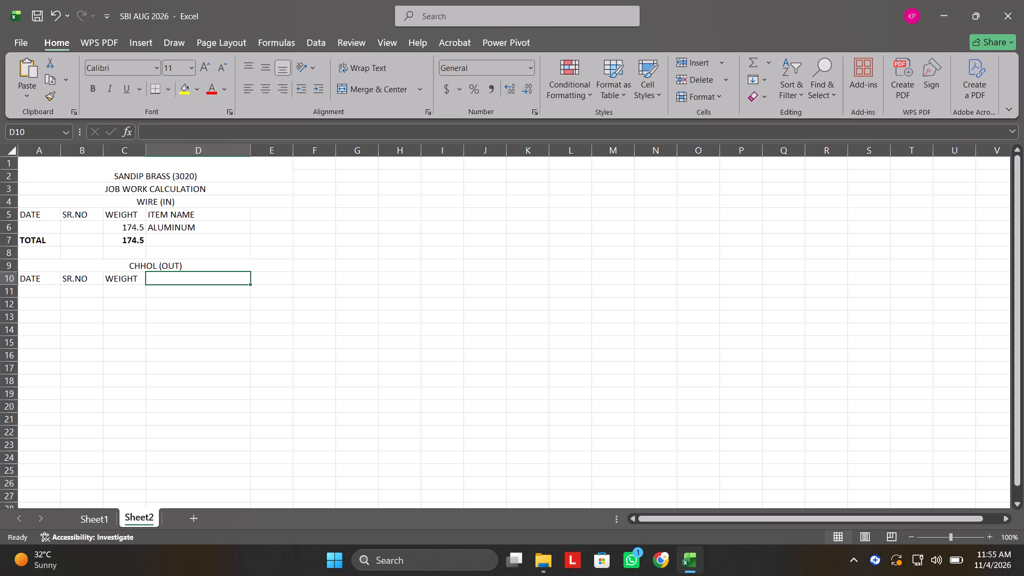
Record the CHHOL weight 103.6 in C11, leaving the date and serial number blank.
{"action": "key", "text": "Left"}
{"action": "key", "text": "Left"}
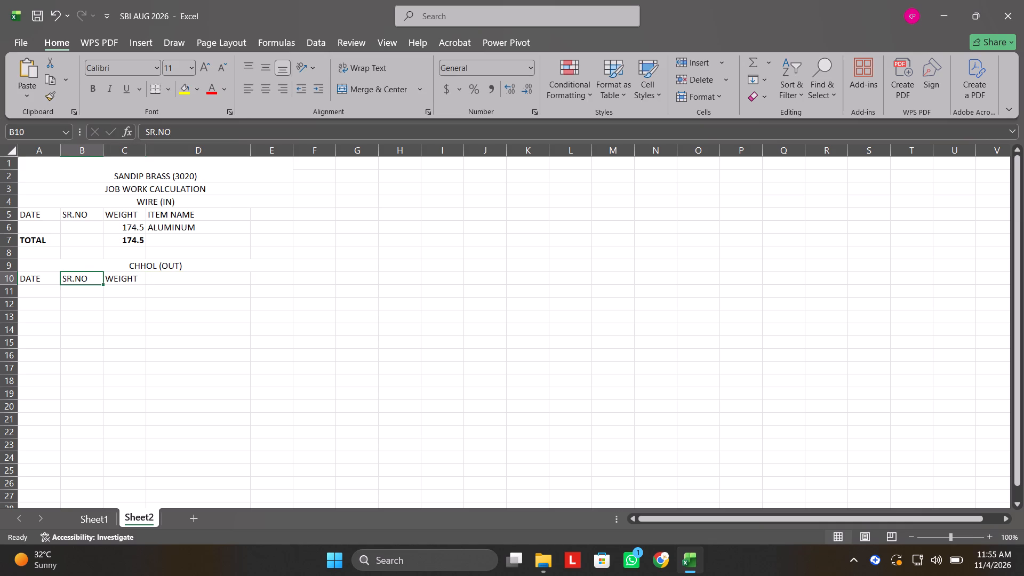
{"action": "key", "text": "Right"}
{"action": "key", "text": "Down"}
{"action": "key", "text": "Left"}
{"action": "key", "text": "Left"}
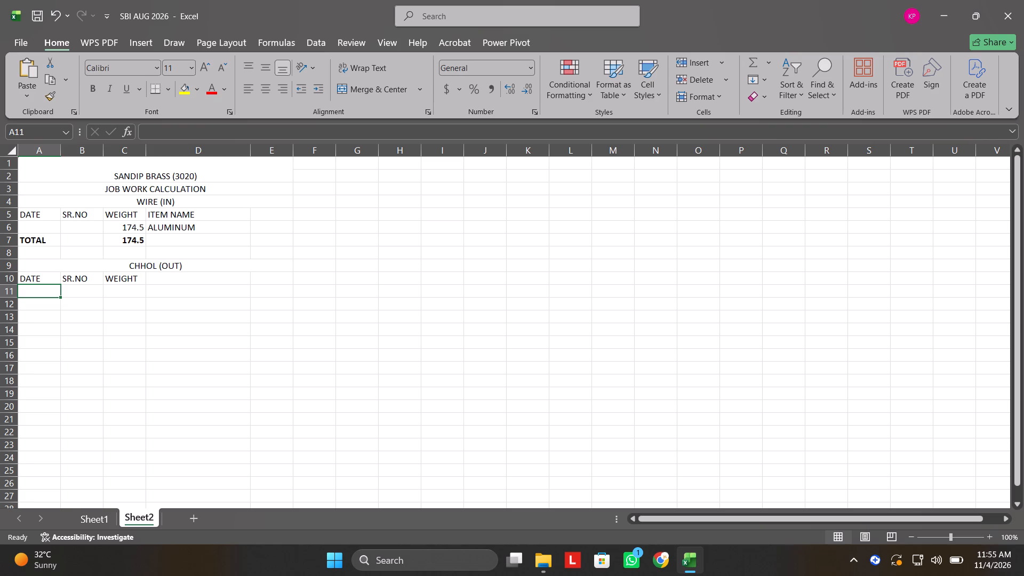
{"action": "key", "text": "Right"}
{"action": "key", "text": "Right"}
{"action": "type", "text": "103."}
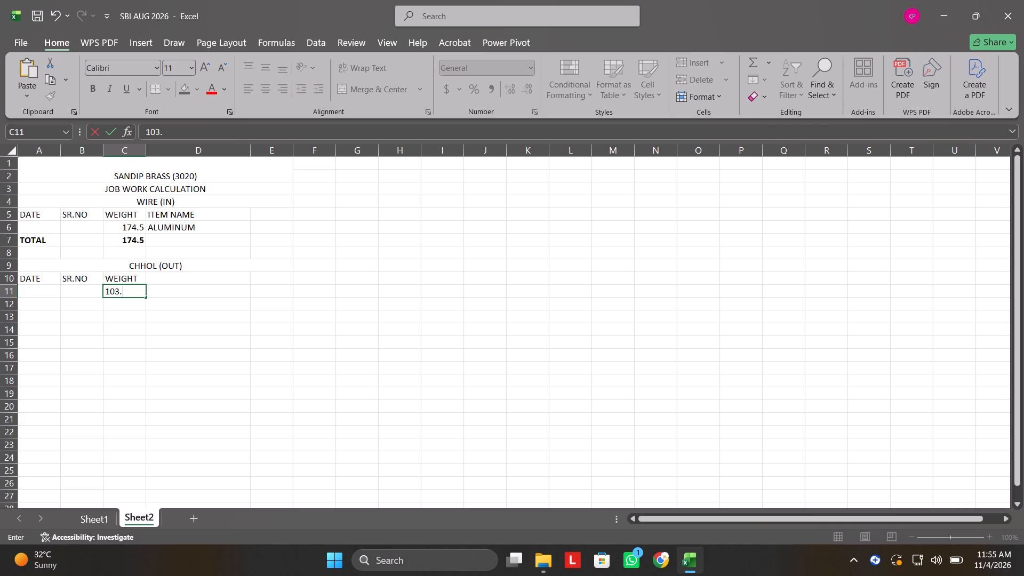
{"action": "key", "text": "6"}
{"action": "key", "text": "Down"}
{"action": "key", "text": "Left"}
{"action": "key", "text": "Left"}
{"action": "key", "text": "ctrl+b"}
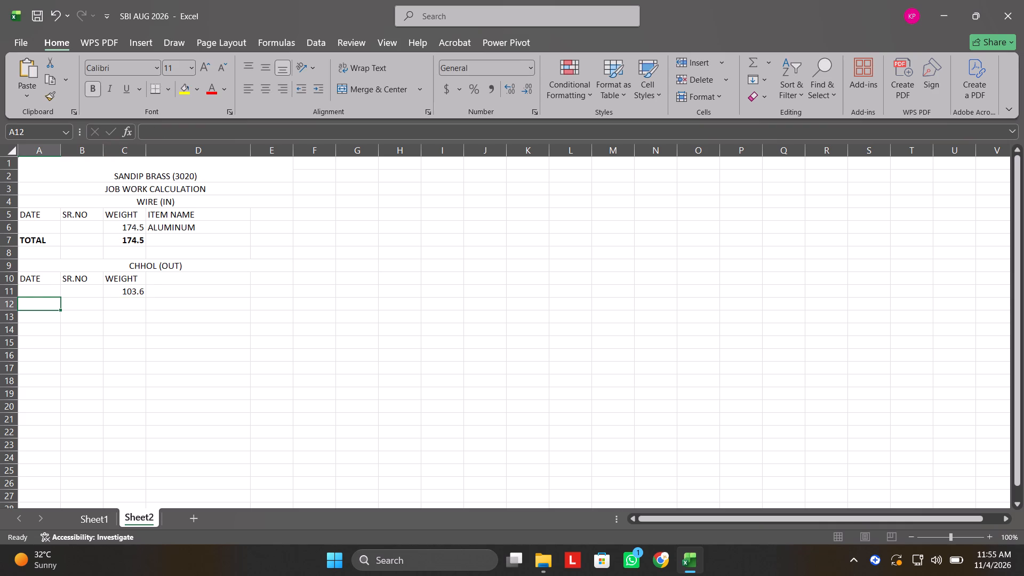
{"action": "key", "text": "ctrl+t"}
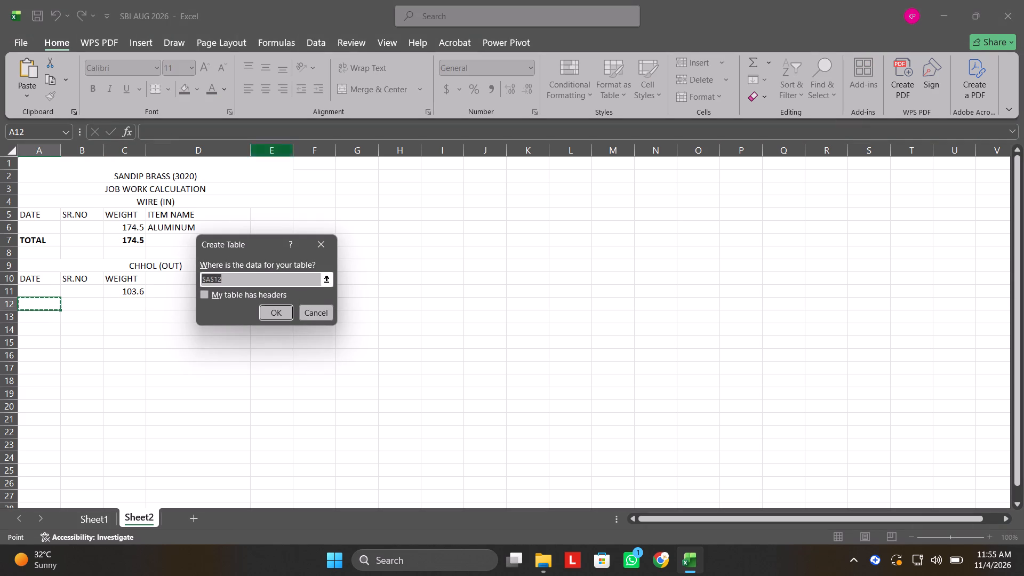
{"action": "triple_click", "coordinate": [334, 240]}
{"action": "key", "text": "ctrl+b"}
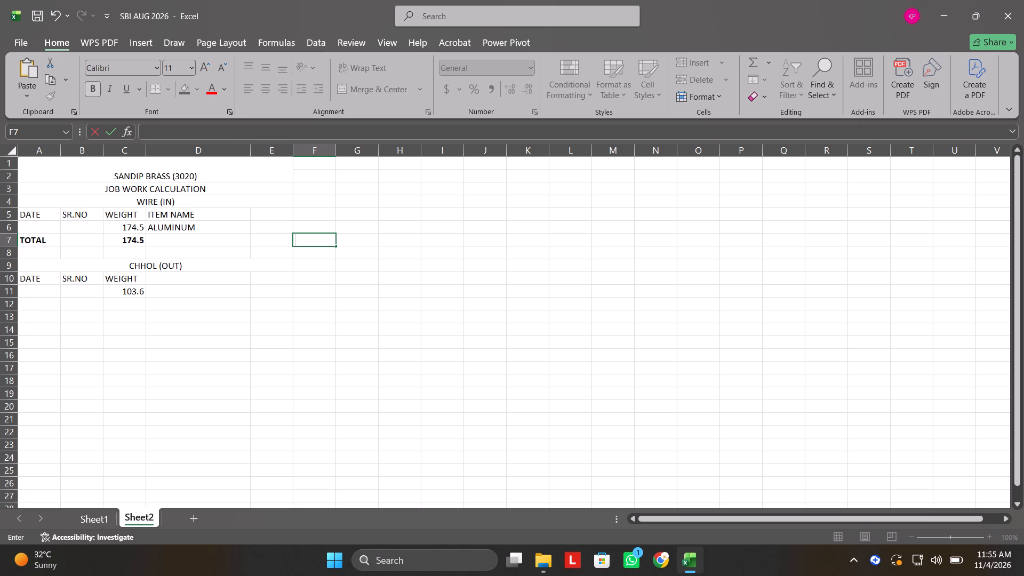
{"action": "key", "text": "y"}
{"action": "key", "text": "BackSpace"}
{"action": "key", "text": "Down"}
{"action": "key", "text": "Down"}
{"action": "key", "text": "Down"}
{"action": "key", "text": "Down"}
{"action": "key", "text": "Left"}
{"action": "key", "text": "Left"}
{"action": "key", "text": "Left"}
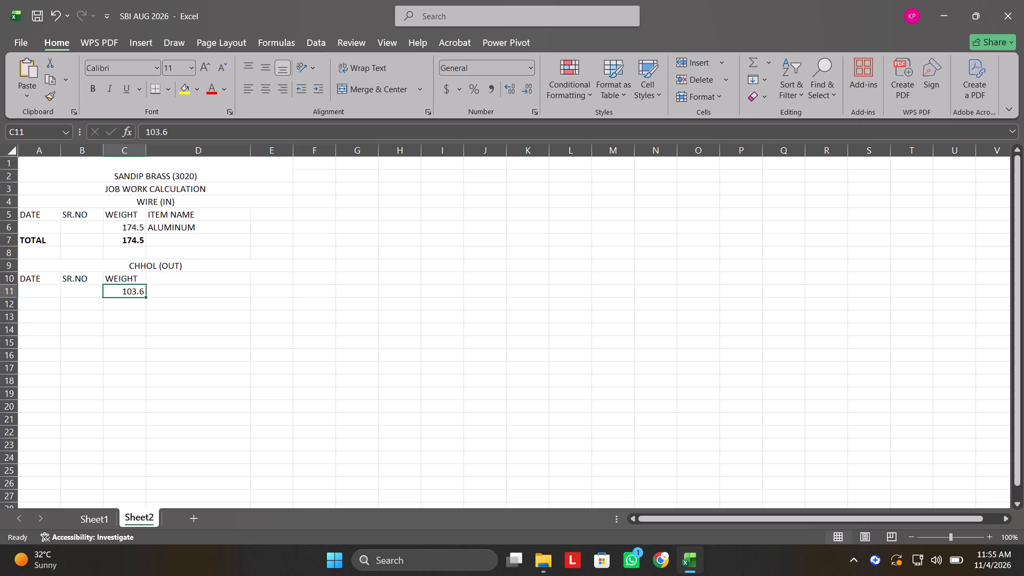
Add a bold TOTAL row in row 12, with the label in A12 and an automatic sum of the weight in C12.
{"action": "key", "text": "Down"}
{"action": "key", "text": "Left"}
{"action": "key", "text": "Left"}
{"action": "key", "text": "ctrl+b"}
{"action": "key", "text": "t"}
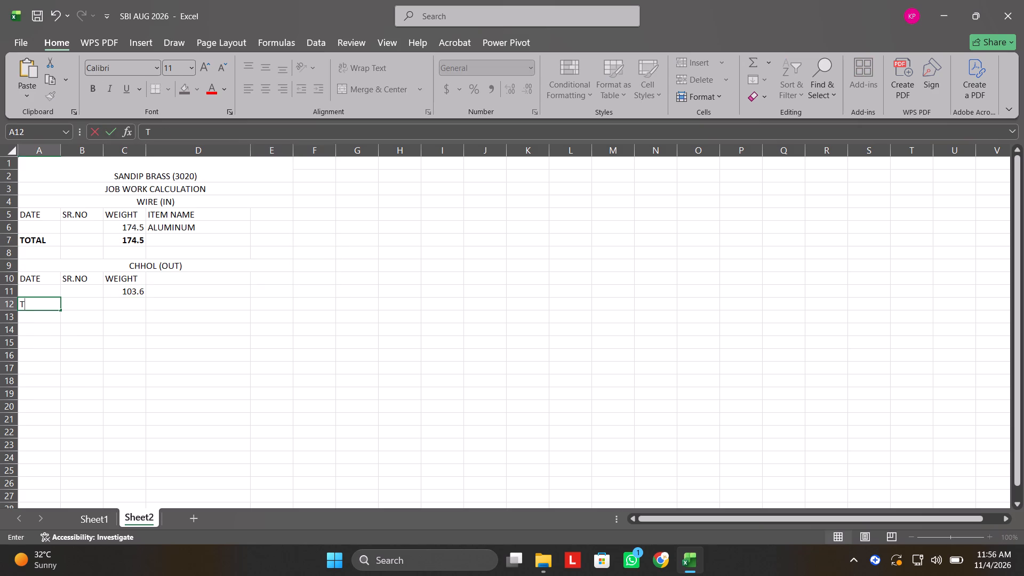
{"action": "key", "text": "BackSpace"}
{"action": "key", "text": "ctrl+b"}
{"action": "type", "text": "TOTAL"}
{"action": "key", "text": "Right"}
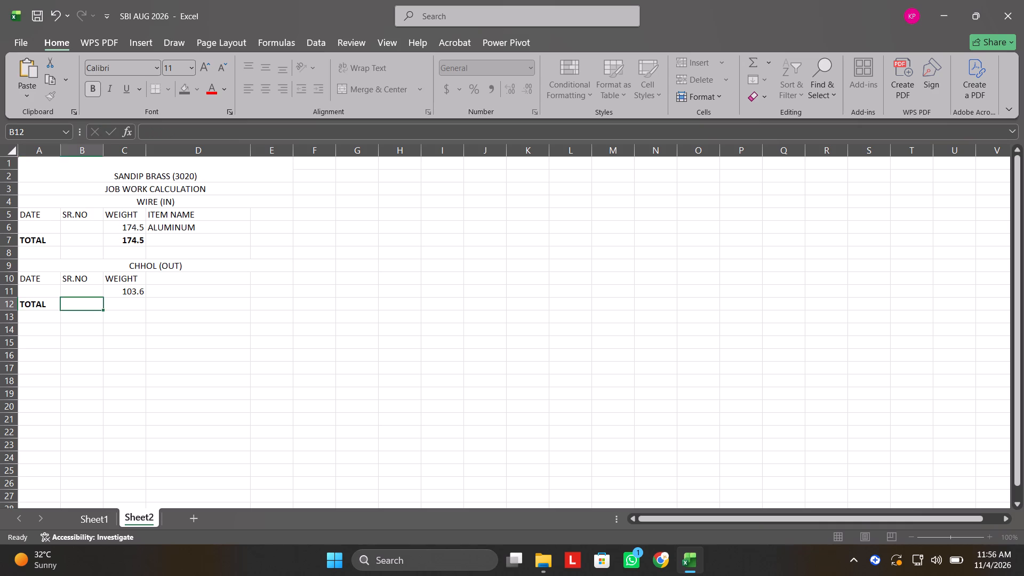
{"action": "key", "text": "Right"}
{"action": "key", "text": "ctrl+b"}
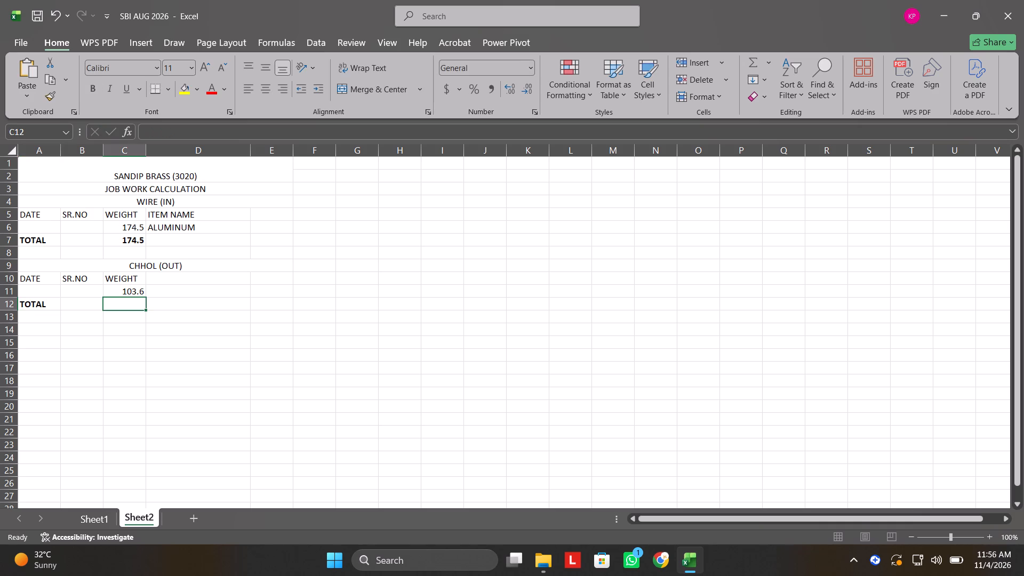
{"action": "key", "text": "alt+plus"}
{"action": "key", "text": "alt+equal"}
{"action": "key", "text": "Return"}
Merge and center A14:E14 as a section heading reading FINISHED GOODS (OUT), leaving row 13 blank.
{"action": "key", "text": "Down"}
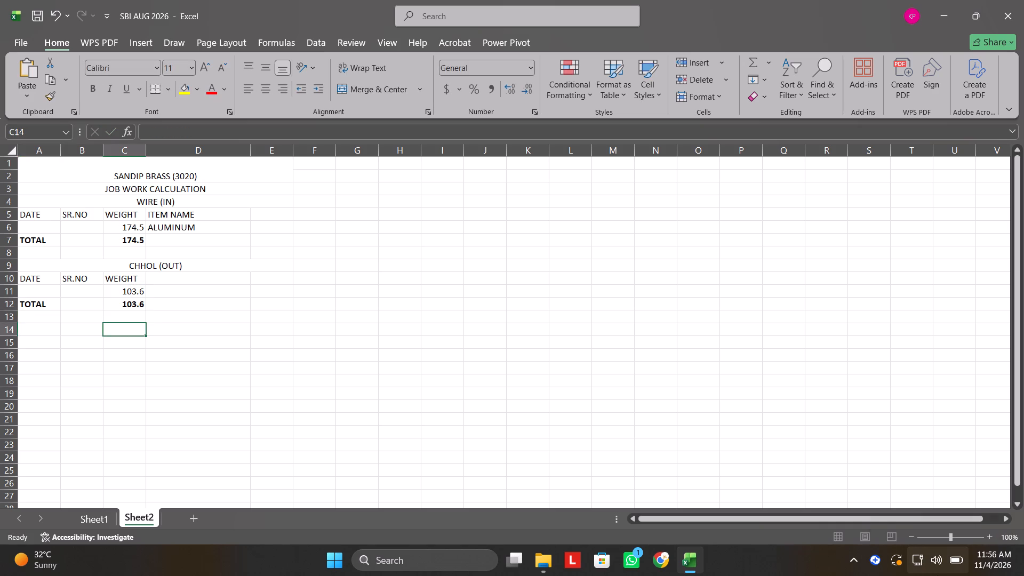
{"action": "key", "text": "Left"}
{"action": "key", "text": "Left"}
{"action": "key", "text": "shift+Right"}
{"action": "key", "text": "shift+Right"}
{"action": "key", "text": "shift+Right"}
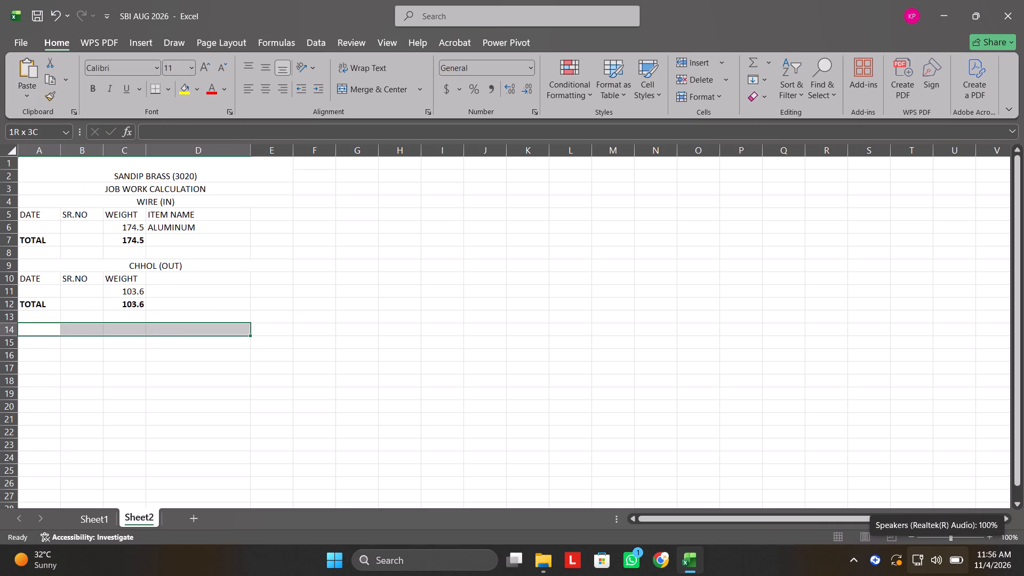
{"action": "key", "text": "shift+Right"}
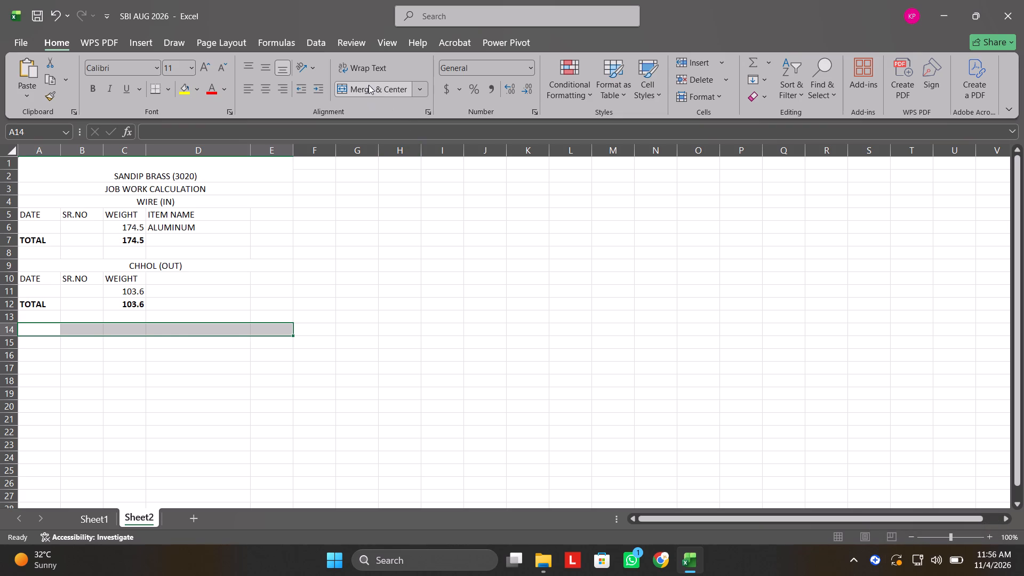
{"action": "left_click", "coordinate": [369, 85]}
{"action": "key", "text": "f"}
{"action": "type", "text": "INISHED GOODS"}
{"action": "key", "text": "space"}
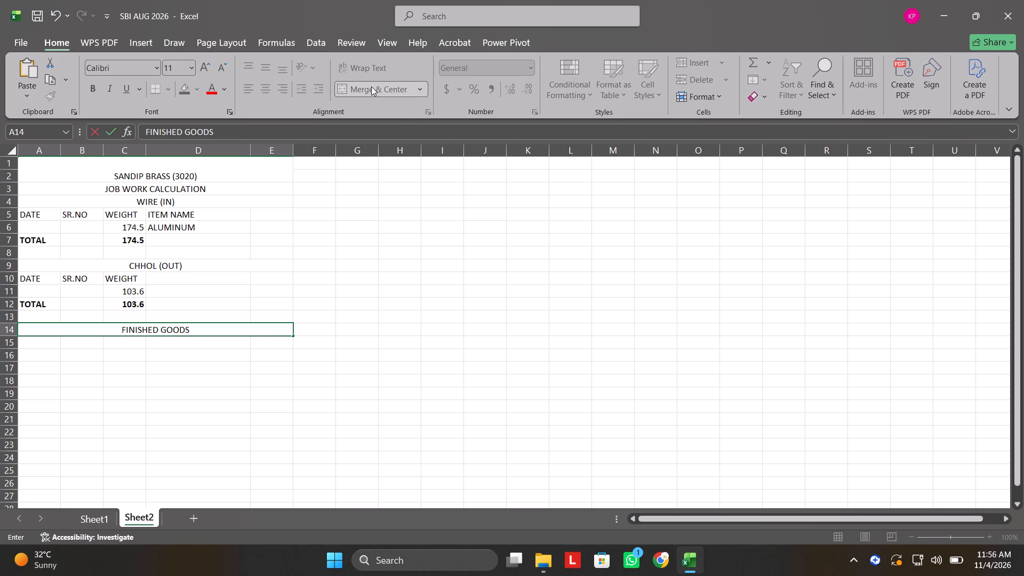
{"action": "type", "text": "(OUT"}
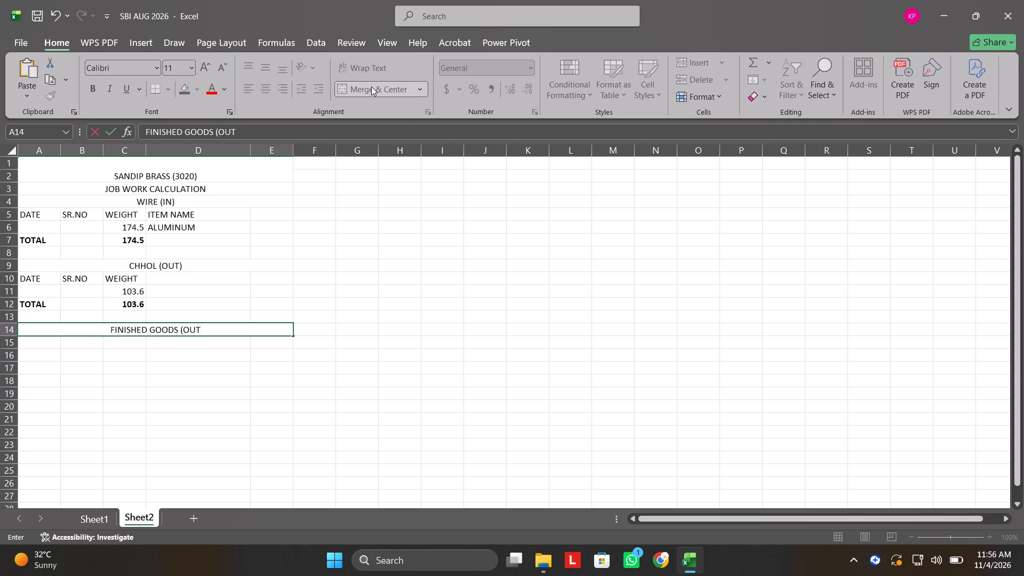
{"action": "key", "text": "shift+parenright"}
Enter the column headers DATE, SR.NO, WEIGHT and ITEM NAME in A15:D15 beneath the FINISHED GOODS (OUT) heading.
{"action": "key", "text": "Down"}
{"action": "type", "text": "DATE"}
{"action": "key", "text": "Right"}
{"action": "type", "text": "SR.NO"}
{"action": "key", "text": "Right"}
{"action": "type", "text": "WEIGHT"}
{"action": "key", "text": "Right"}
{"action": "type", "text": "ITEM NAME"}
{"action": "key", "text": "Down"}
Record the first finished goods entry in row 16 with weight 0.6 and item name WIRE, leaving date and serial number blank.
{"action": "key", "text": "Left"}
{"action": "key", "text": "Left"}
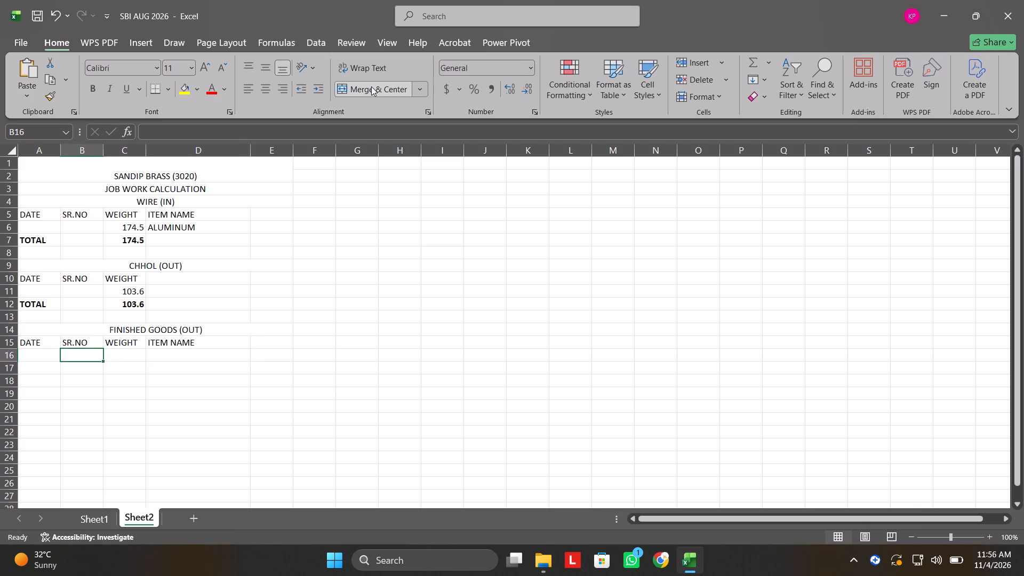
{"action": "key", "text": "Left"}
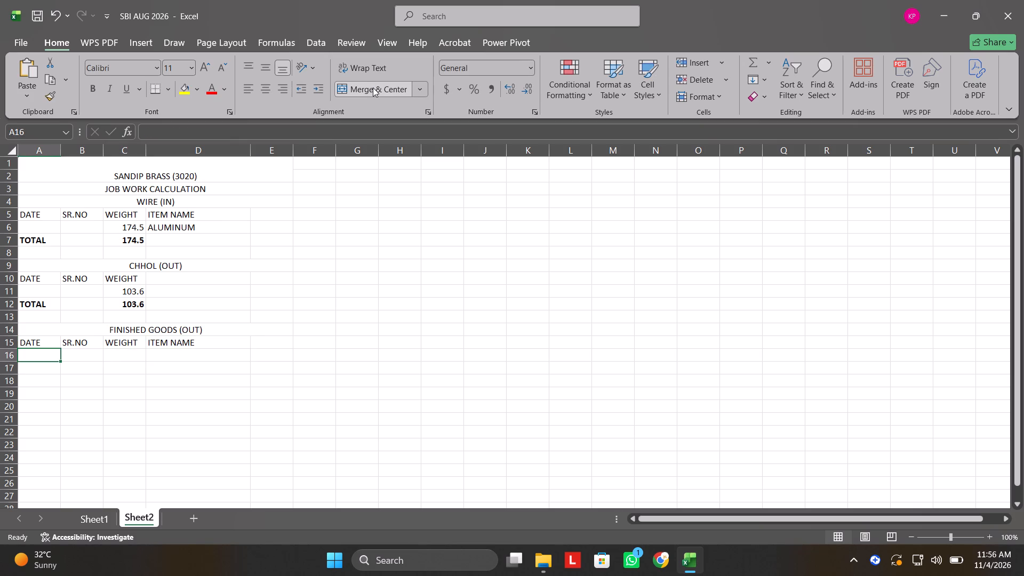
{"action": "key", "text": "Right"}
{"action": "key", "text": "Right"}
{"action": "type", "text": "0."}
{"action": "key", "text": "6"}
{"action": "key", "text": "Right"}
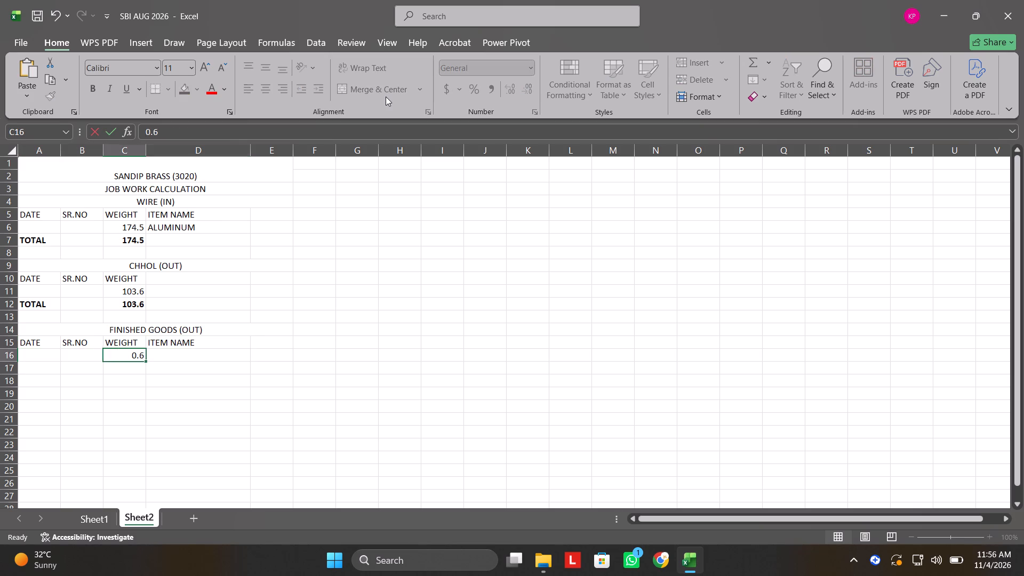
{"action": "type", "text": "WIRE"}
{"action": "key", "text": "Down"}
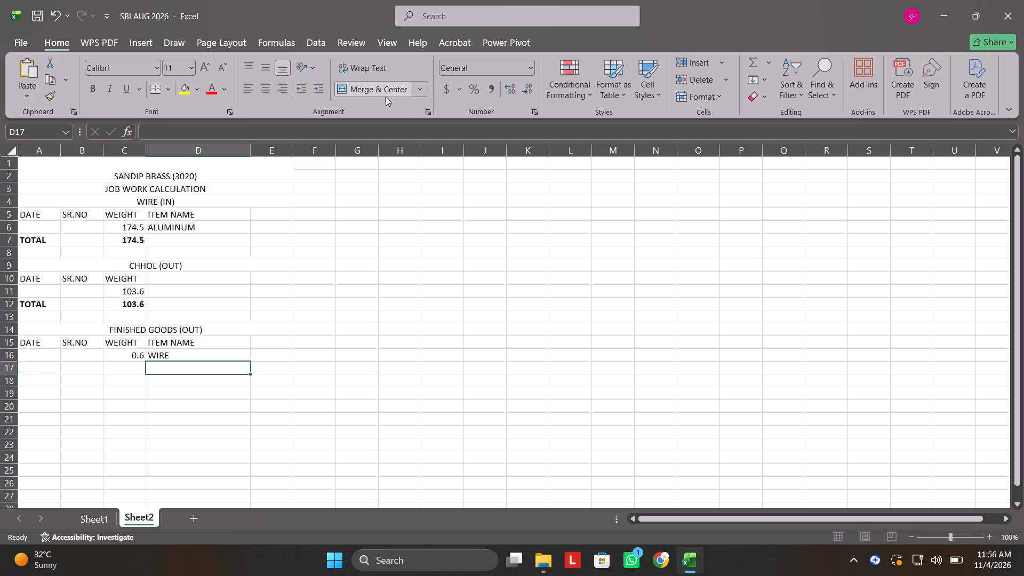
Enter the second finished goods weight, 26.8, in C17 and move on to its item name cell.
{"action": "key", "text": "Left"}
{"action": "type", "text": "26."}
{"action": "key", "text": "8"}
{"action": "key", "text": "Right"}
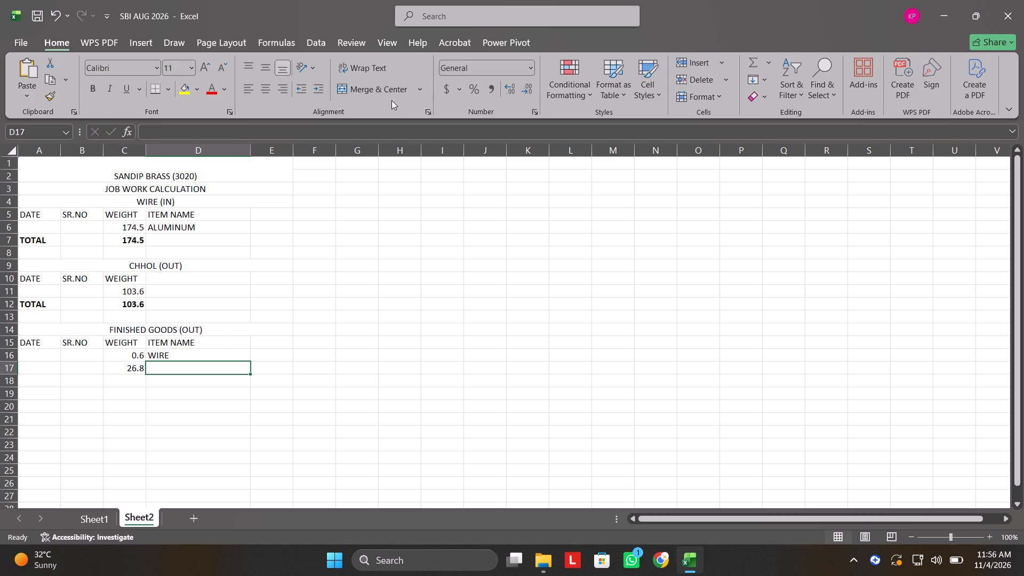
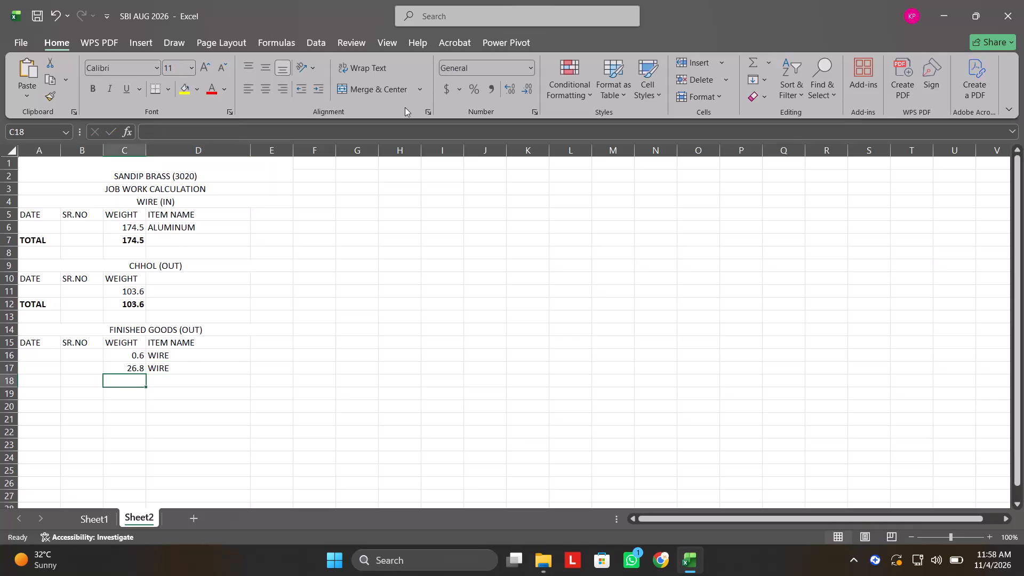
Record two more finished goods entries: weight 37.9 with item name 1ST SETUP in row 18, and 5.6 with FINISHED in row 19.
{"action": "type", "text": "37.9"}
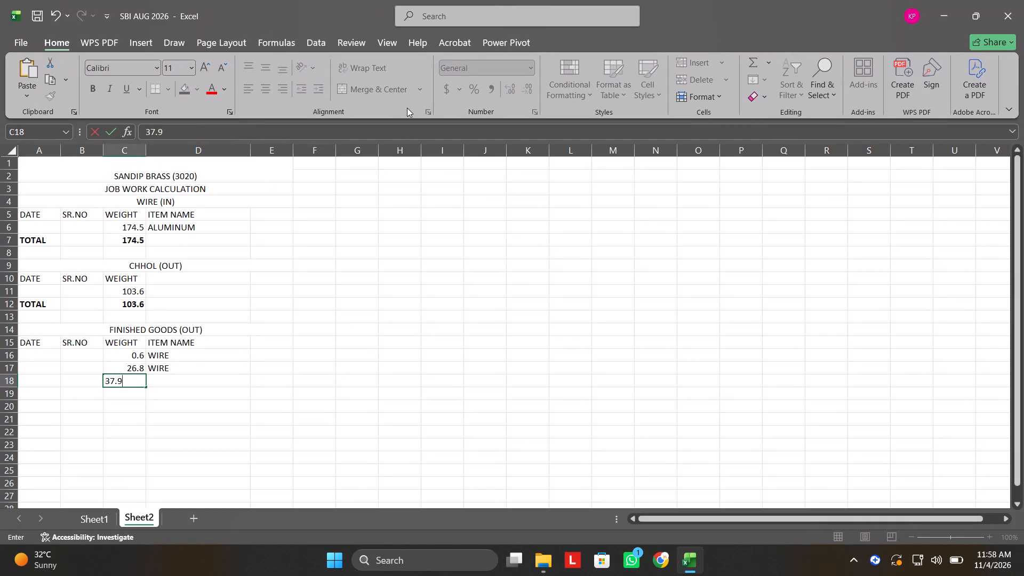
{"action": "key", "text": "Right"}
{"action": "type", "text": "1ST SETUP"}
{"action": "key", "text": "Down"}
{"action": "key", "text": "Left"}
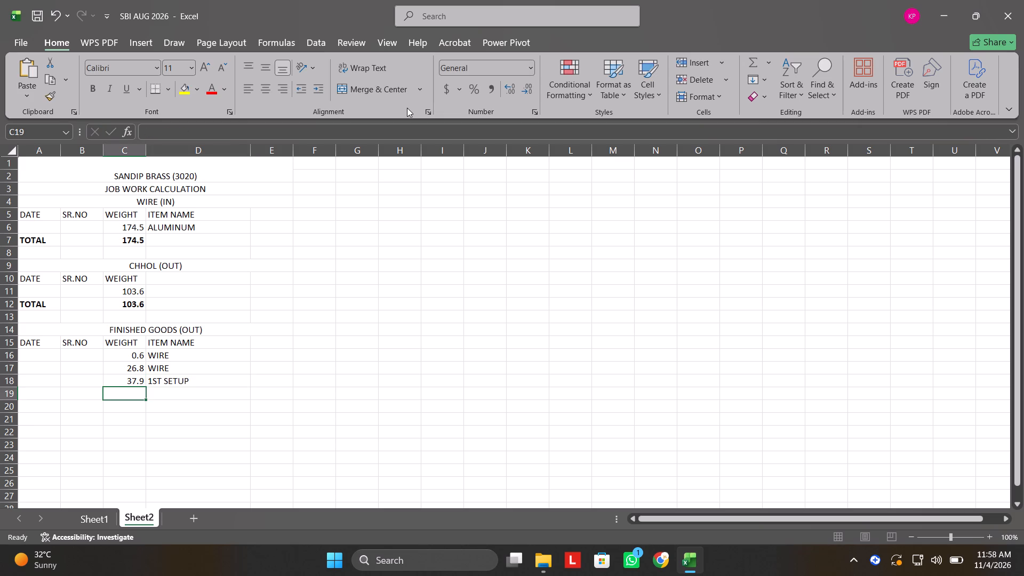
{"action": "type", "text": "5.6"}
{"action": "key", "text": "Right"}
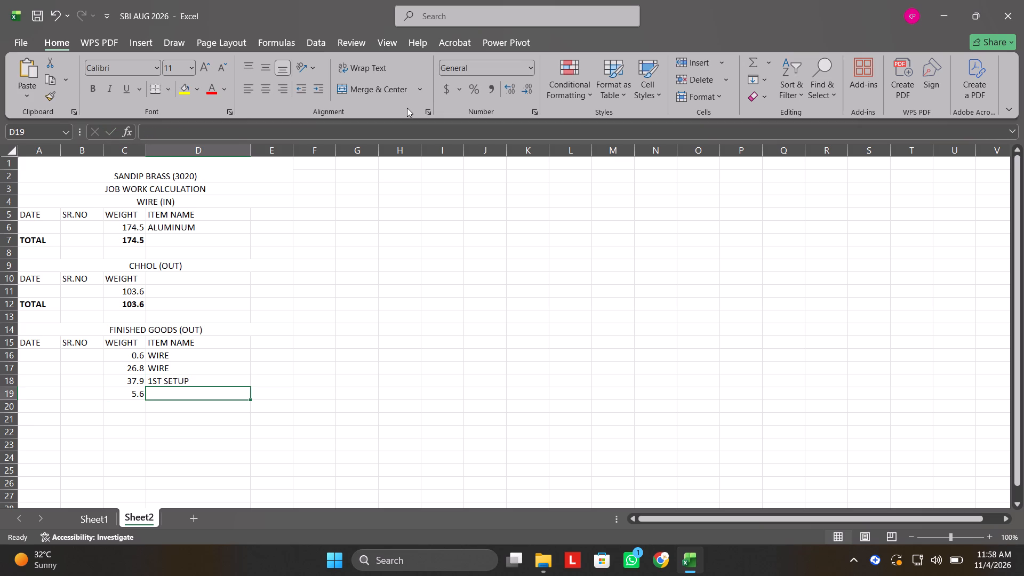
{"action": "type", "text": "FINISHED"}
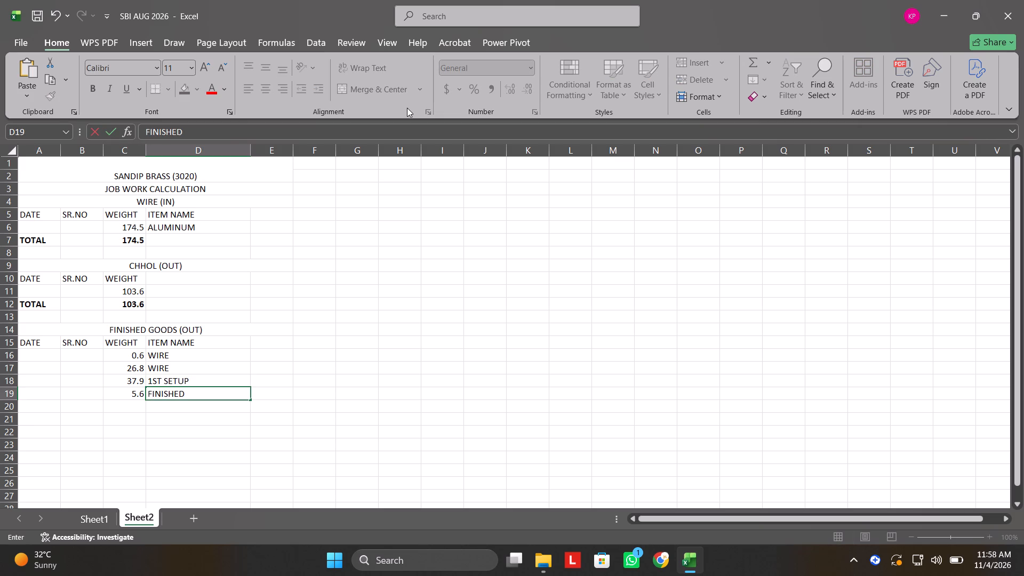
{"action": "key", "text": "Down"}
Add a bold TOTAL row in row 20, with the label in A20 and an AutoSum of the finished goods weights in C20.
{"action": "key", "text": "Left"}
{"action": "key", "text": "Left"}
{"action": "key", "text": "Left"}
{"action": "key", "text": "ctrl+b"}
{"action": "type", "text": "TO"}
{"action": "type", "text": "TAL"}
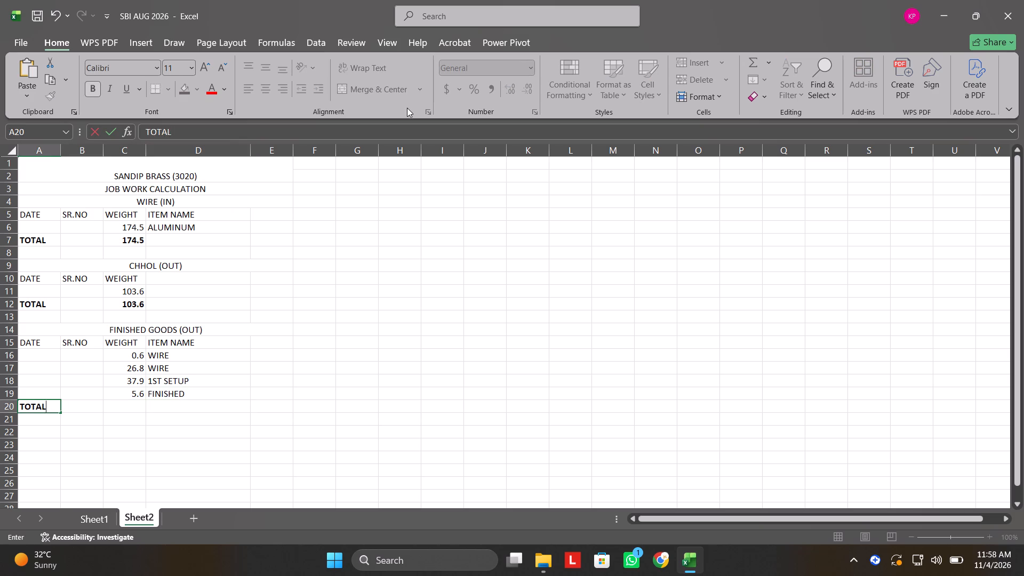
{"action": "key", "text": "Right"}
{"action": "key", "text": "Right"}
{"action": "key", "text": "ctrl+b"}
{"action": "key", "text": "alt+plus"}
{"action": "key", "text": "alt+equal"}
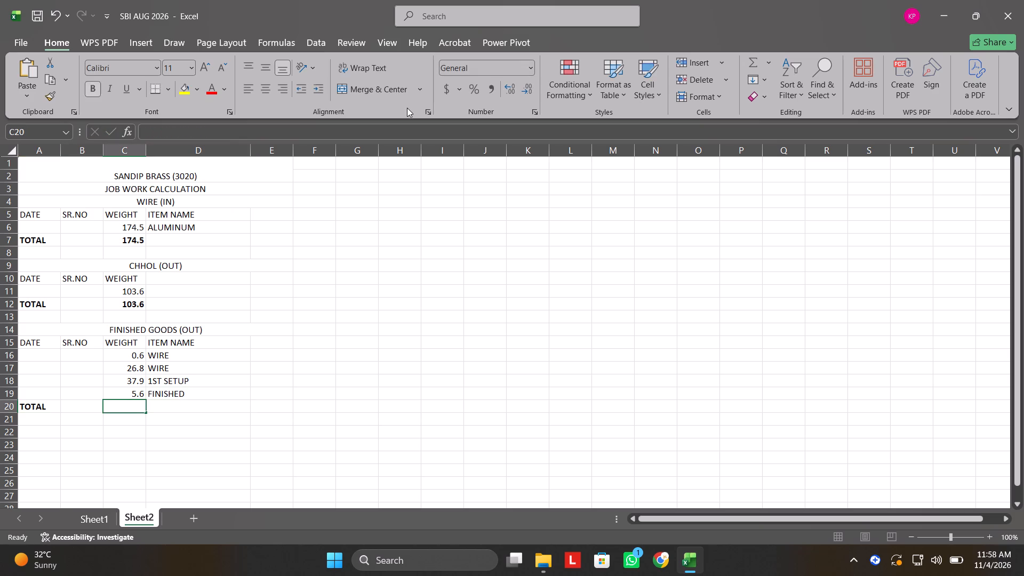
{"action": "key", "text": "Return"}
Merge and center A22:E22 for another section heading, leaving row 21 blank beneath the finished goods total.
{"action": "key", "text": "Down"}
{"action": "key", "text": "Left"}
{"action": "key", "text": "Left"}
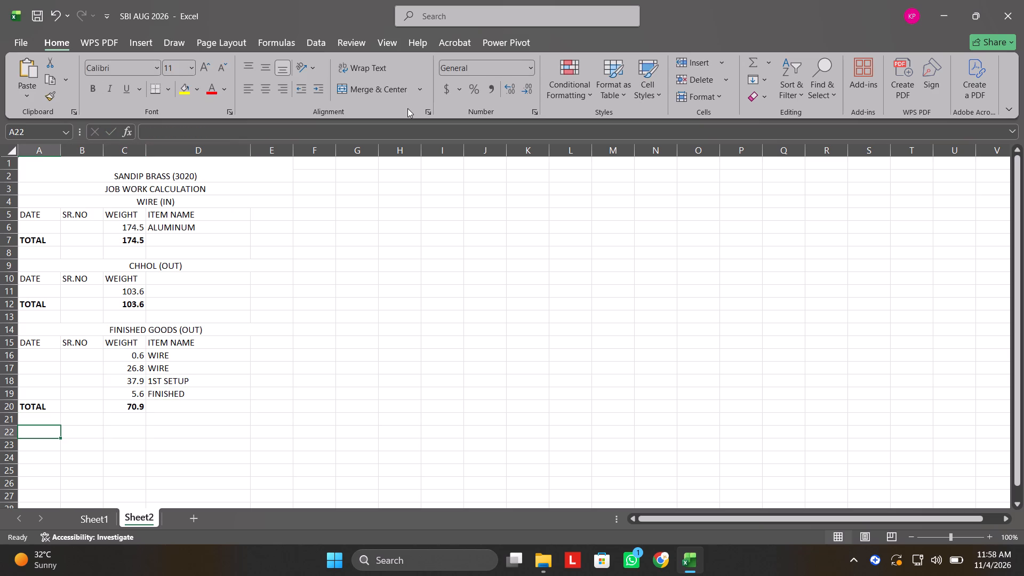
{"action": "key", "text": "shift+Right"}
{"action": "key", "text": "shift+Right"}
{"action": "key", "text": "shift+Right"}
{"action": "key", "text": "shift+Right"}
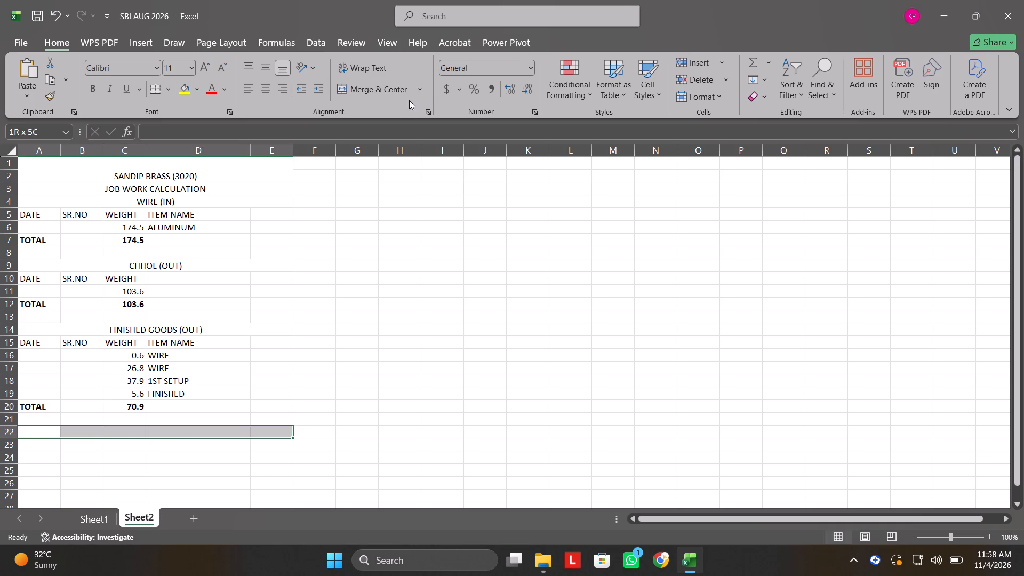
{"action": "double_click", "coordinate": [395, 95]}
{"action": "left_click", "coordinate": [396, 95]}
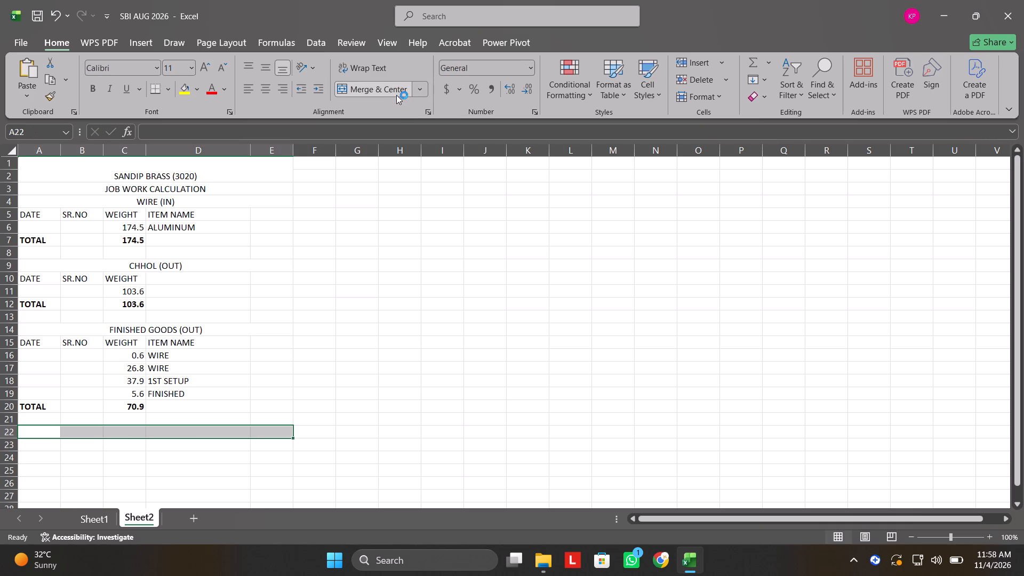
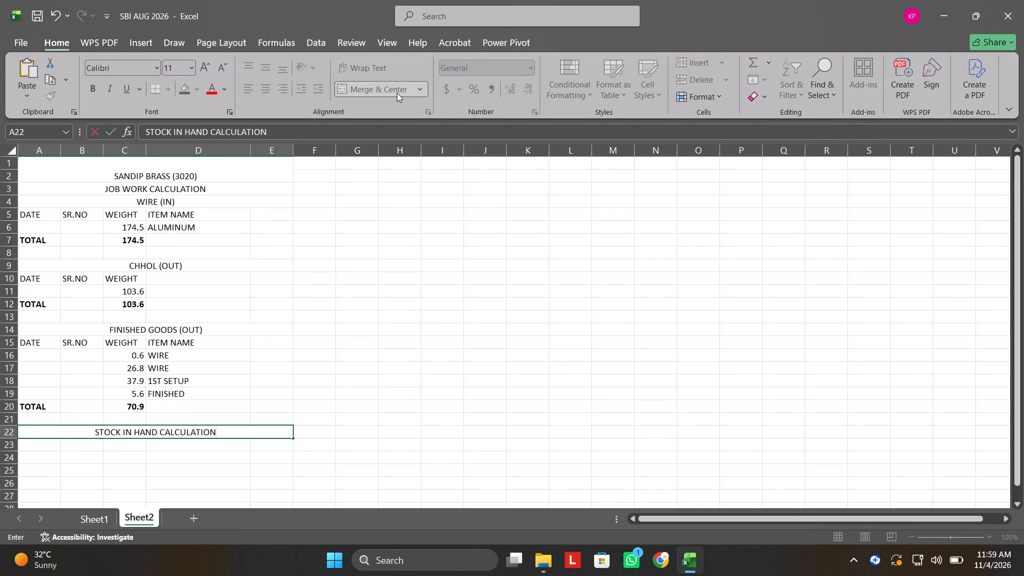
Beneath the STOCK IN HAND CALCULATION heading, merge and center columns A:B separately in each of rows 23 to 26.
{"action": "key", "text": "Return"}
{"action": "key", "text": "shift+Right"}
{"action": "double_click", "coordinate": [398, 90]}
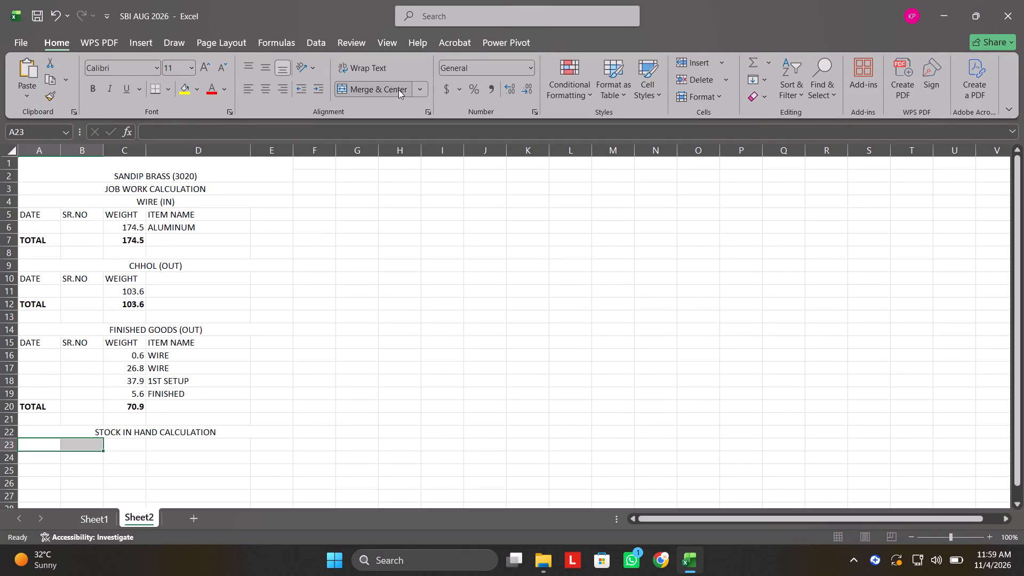
{"action": "key", "text": "Down"}
{"action": "key", "text": "shift+Right"}
{"action": "left_click", "coordinate": [398, 90]}
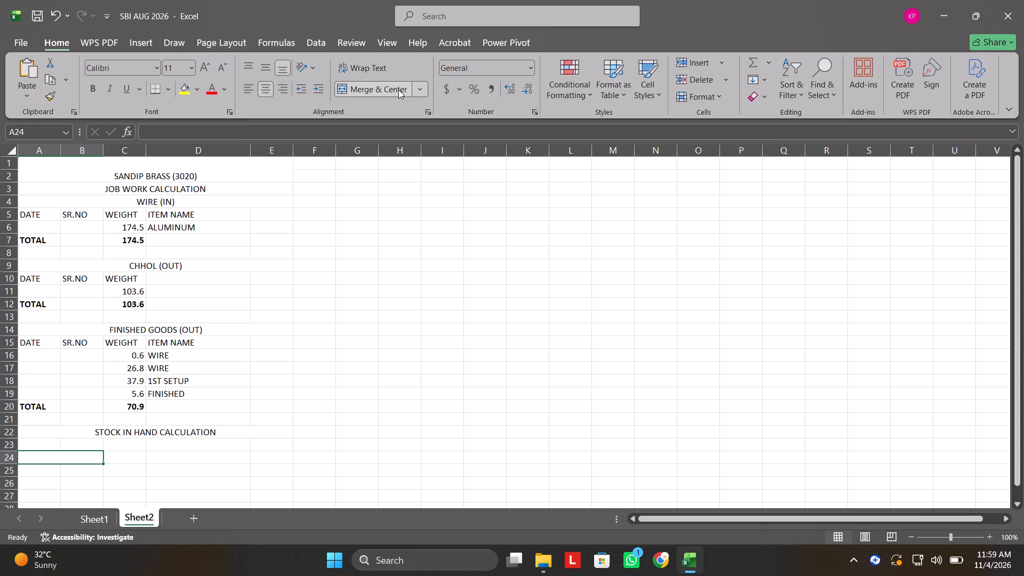
{"action": "key", "text": "Up"}
{"action": "key", "text": "shift+Right"}
{"action": "left_click", "coordinate": [398, 90]}
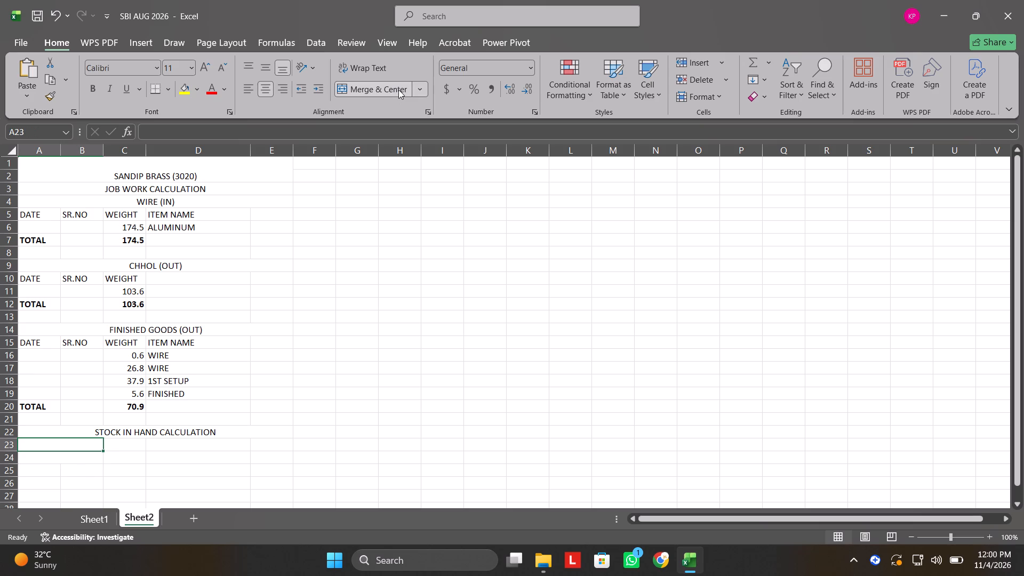
{"action": "key", "text": "Down"}
{"action": "key", "text": "Down"}
{"action": "key", "text": "shift+Right"}
{"action": "left_click", "coordinate": [398, 90]}
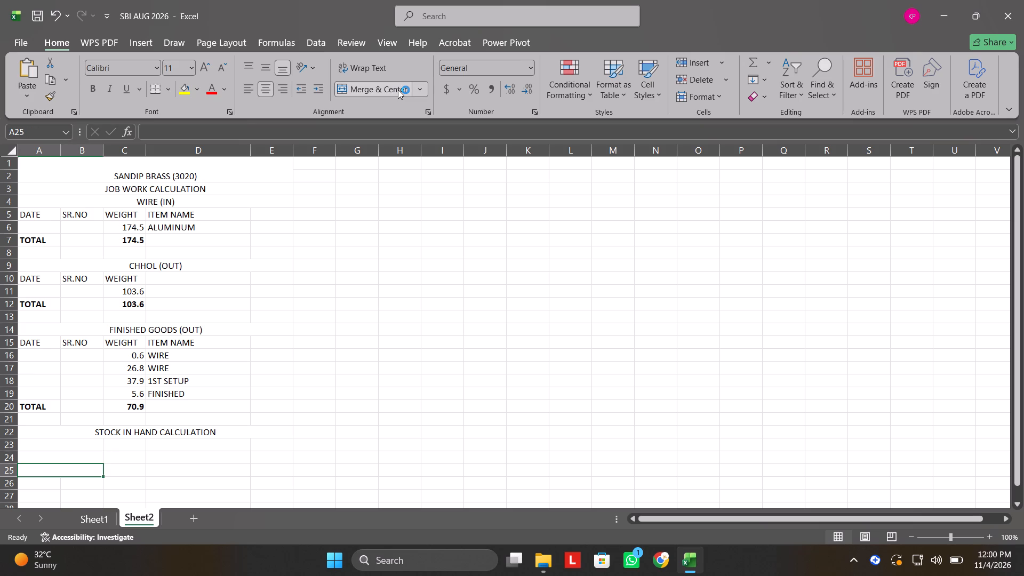
{"action": "key", "text": "Down"}
{"action": "key", "text": "shift+Right"}
{"action": "left_click", "coordinate": [398, 90]}
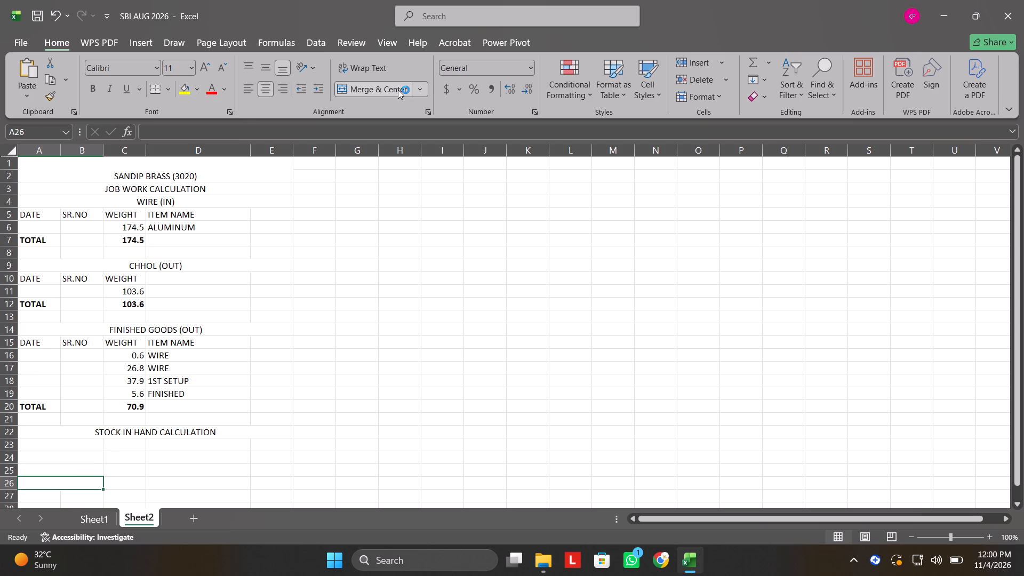
Label the merged cells in rows 23 to 25 WIRE (IN), CHHOL (OUT) and F.GOODS (OUT).
{"action": "key", "text": "Up"}
{"action": "key", "text": "Up"}
{"action": "key", "text": "Up"}
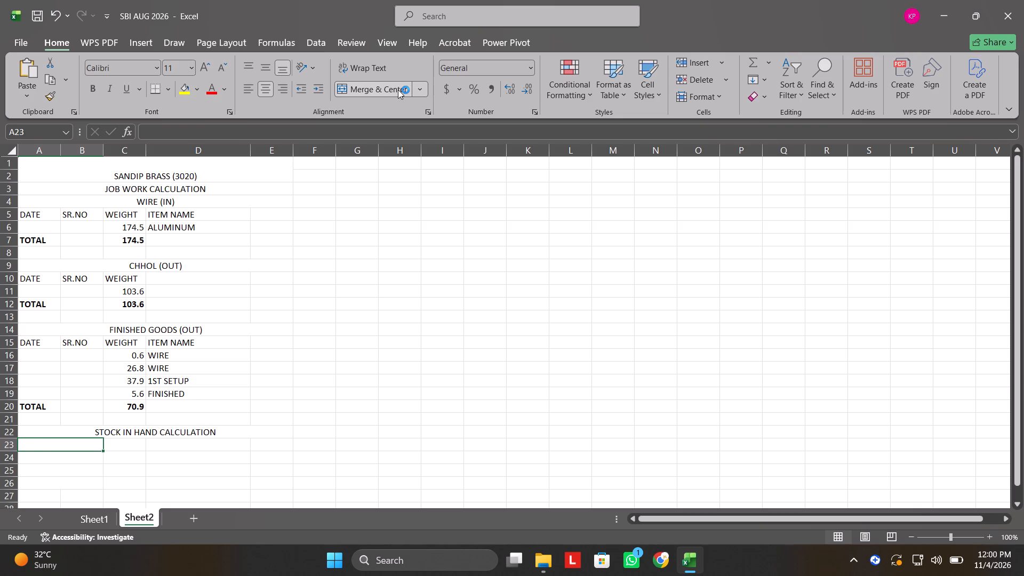
{"action": "type", "text": "WIRE"}
{"action": "key", "text": "space"}
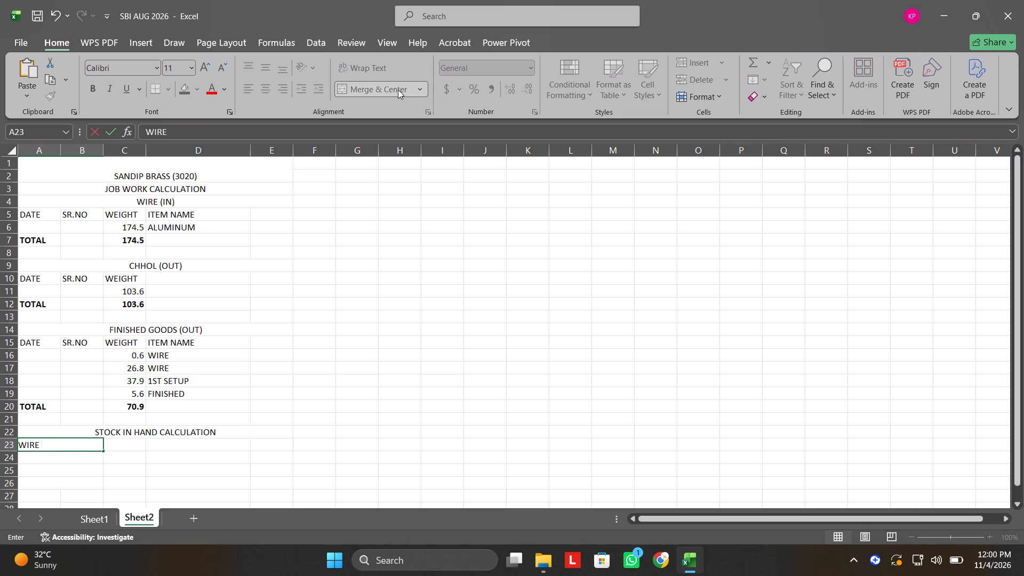
{"action": "type", "text": "(IN0"}
{"action": "key", "text": "BackSpace"}
{"action": "key", "text": "shift+parenright"}
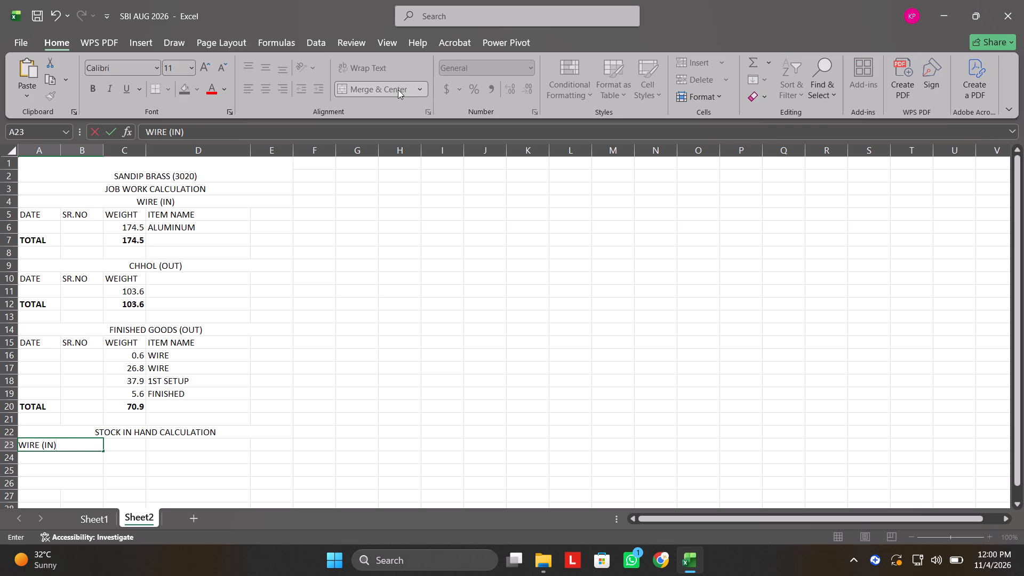
{"action": "key", "text": "Down"}
{"action": "type", "text": "CHHOL"}
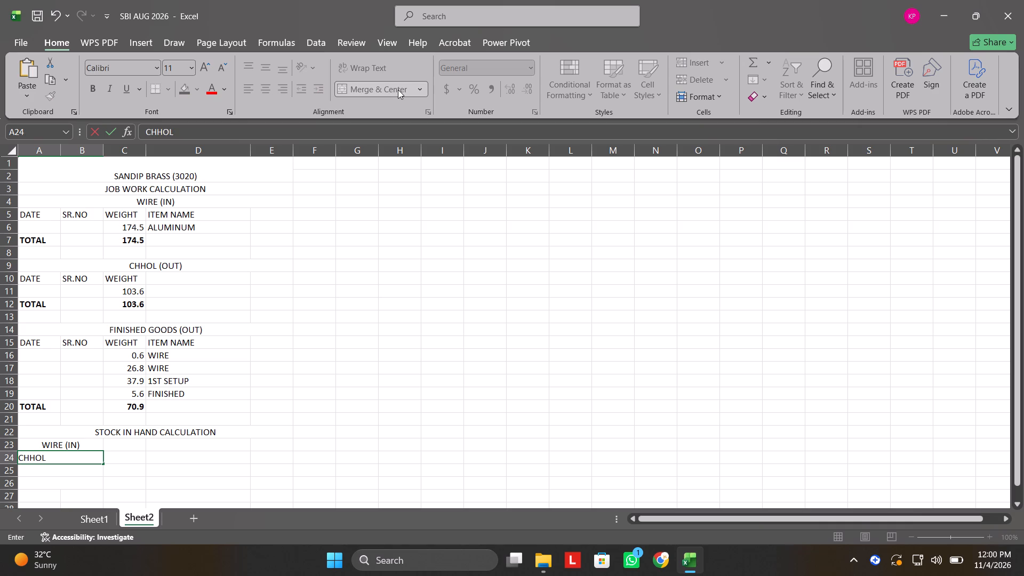
{"action": "key", "text": "space"}
{"action": "type", "text": "(OUT"}
{"action": "key", "text": "shift+parenright"}
{"action": "key", "text": "Down"}
{"action": "type", "text": "F.GOODS"}
{"action": "key", "text": "space"}
{"action": "type", "text": "(OUT"}
{"action": "key", "text": "shift+parenright"}
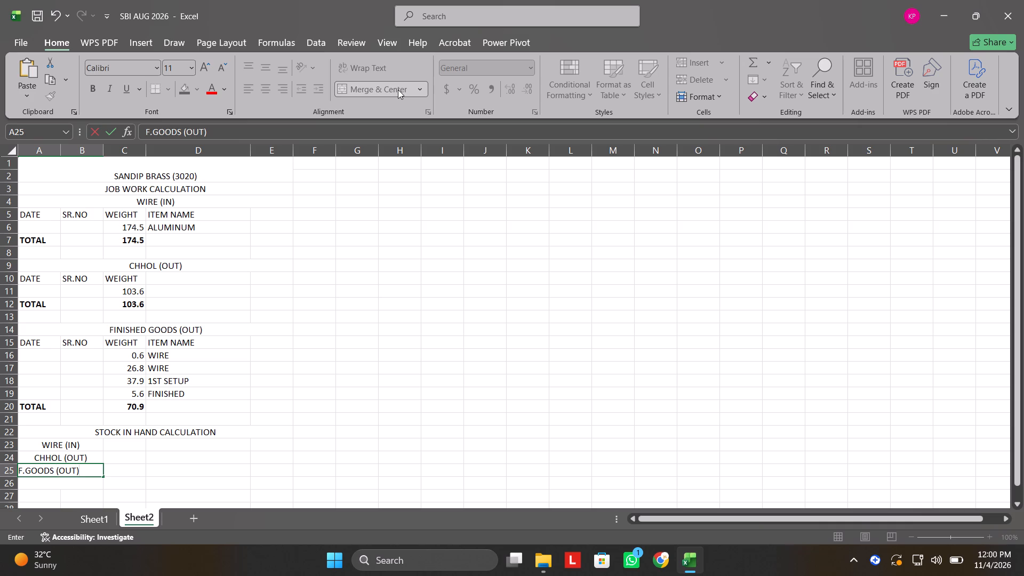
Label the merged cell in row 26 STOCK, without the autocompleted heading text.
{"action": "key", "text": "Down"}
{"action": "type", "text": "STOCK"}
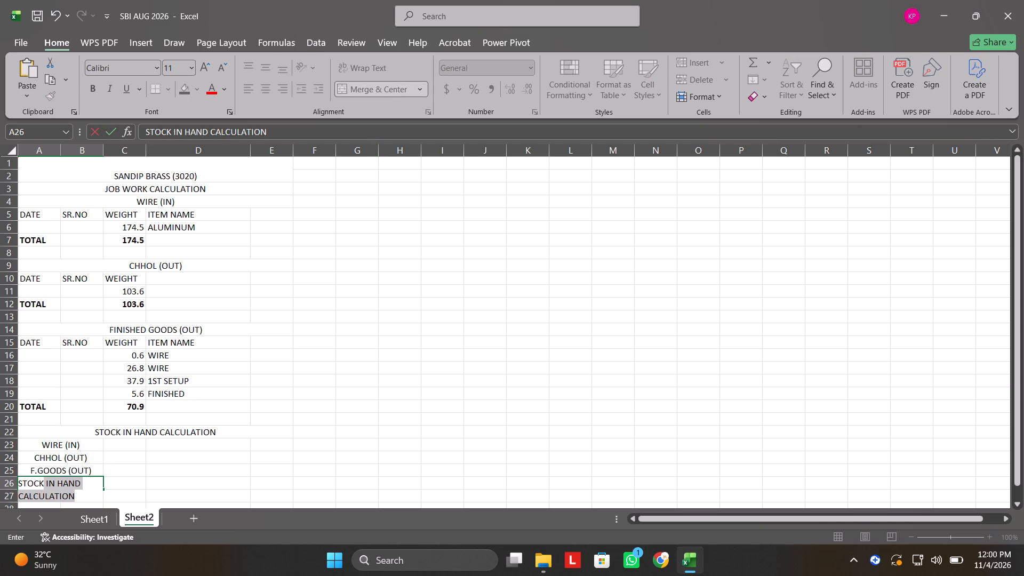
{"action": "left_click", "coordinate": [365, 128]}
{"action": "key", "text": "BackSpace"}
{"action": "key", "text": "BackSpace"}
{"action": "key", "text": "BackSpace"}
{"action": "key", "text": "BackSpace"}
{"action": "key", "text": "BackSpace"}
{"action": "key", "text": "BackSpace"}
{"action": "key", "text": "BackSpace"}
{"action": "key", "text": "BackSpace"}
{"action": "key", "text": "BackSpace"}
{"action": "key", "text": "BackSpace"}
{"action": "key", "text": "BackSpace"}
{"action": "key", "text": "BackSpace"}
{"action": "key", "text": "BackSpace"}
{"action": "key", "text": "BackSpace"}
{"action": "key", "text": "BackSpace"}
{"action": "key", "text": "BackSpace"}
{"action": "key", "text": "BackSpace"}
{"action": "key", "text": "BackSpace"}
{"action": "key", "text": "BackSpace"}
{"action": "key", "text": "BackSpace"}
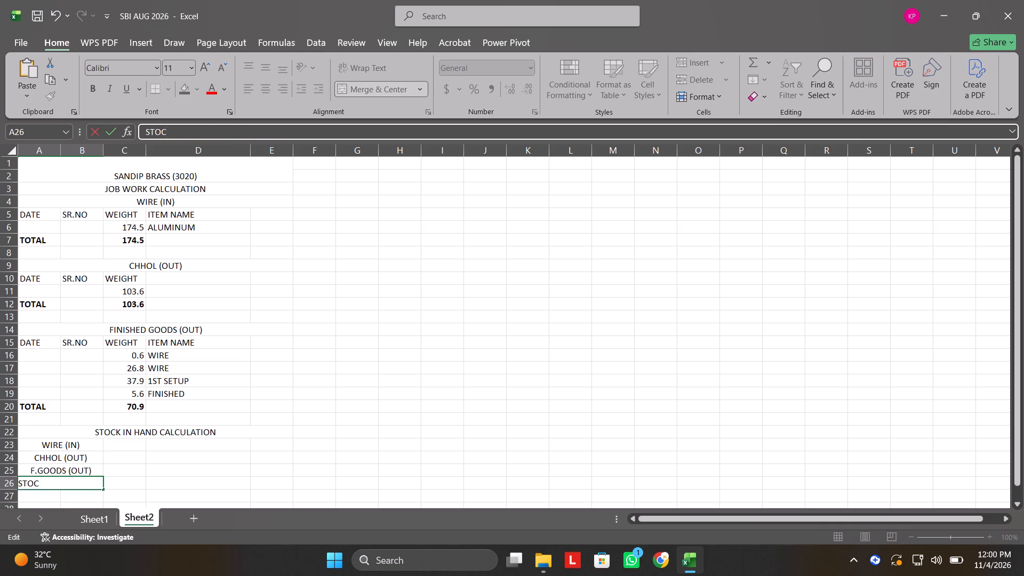
{"action": "key", "text": "k"}
{"action": "key", "text": "Return"}
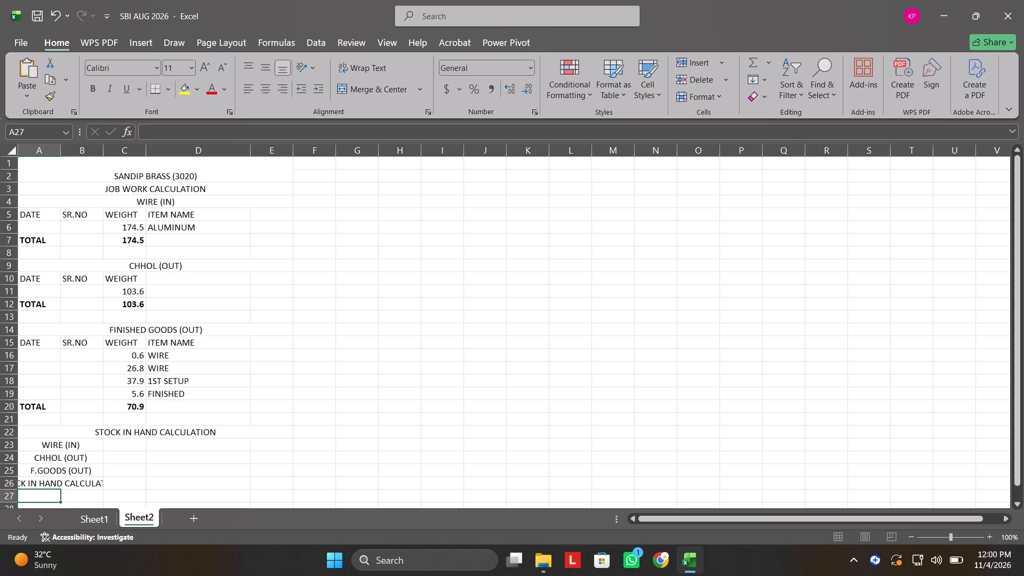
{"action": "key", "text": "Up"}
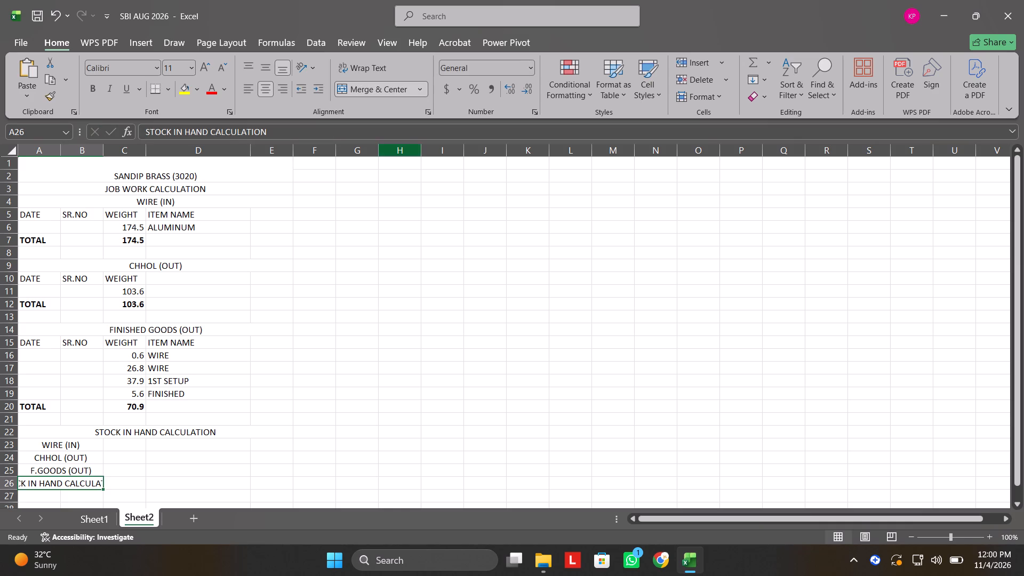
{"action": "double_click", "coordinate": [408, 130]}
{"action": "key", "text": "BackSpace"}
{"action": "key", "text": "BackSpace"}
{"action": "key", "text": "BackSpace"}
{"action": "key", "text": "BackSpace"}
{"action": "key", "text": "BackSpace"}
{"action": "key", "text": "BackSpace"}
{"action": "key", "text": "BackSpace"}
{"action": "key", "text": "BackSpace"}
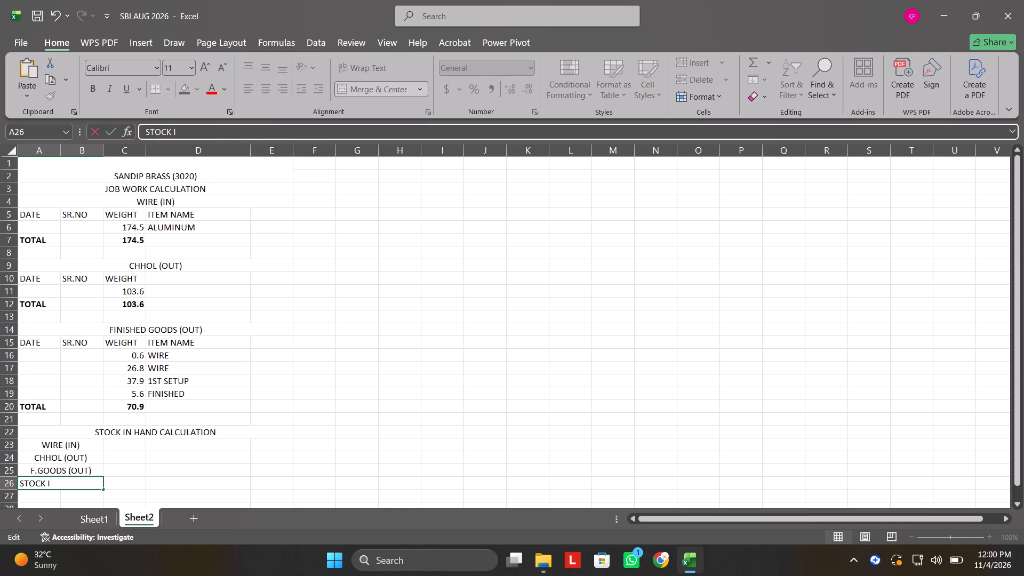
{"action": "key", "text": "BackSpace"}
{"action": "key", "text": "Return"}
Enter the stock weights: 174.5 in D23 for wire in, 103.6 in C24 for chhol, and 70.9 in C25 for finished goods.
{"action": "key", "text": "Up"}
{"action": "key", "text": "Up"}
{"action": "key", "text": "Up"}
{"action": "key", "text": "Up"}
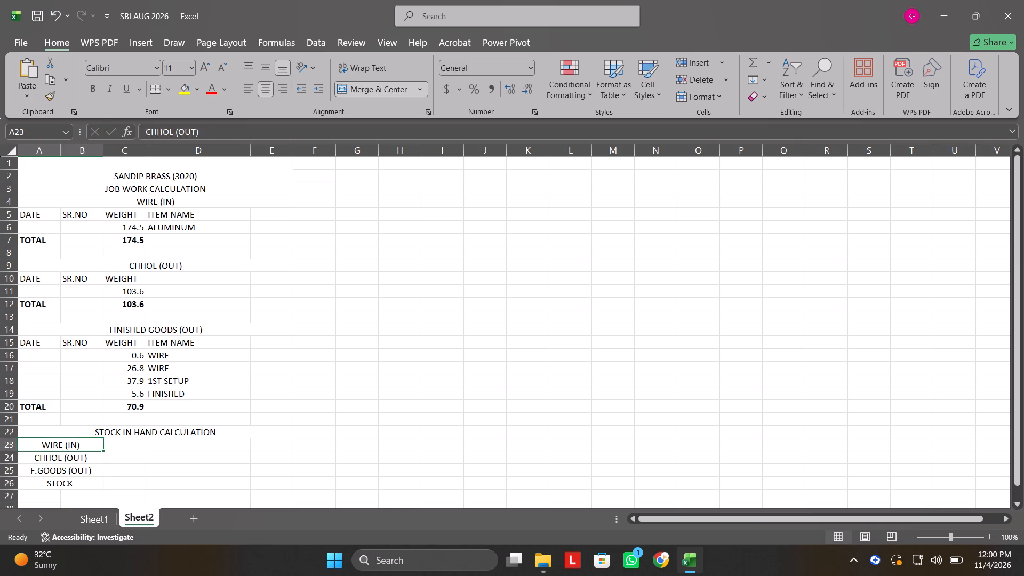
{"action": "key", "text": "Right"}
{"action": "key", "text": "Right"}
{"action": "type", "text": "174.5"}
{"action": "key", "text": "Down"}
{"action": "key", "text": "Left"}
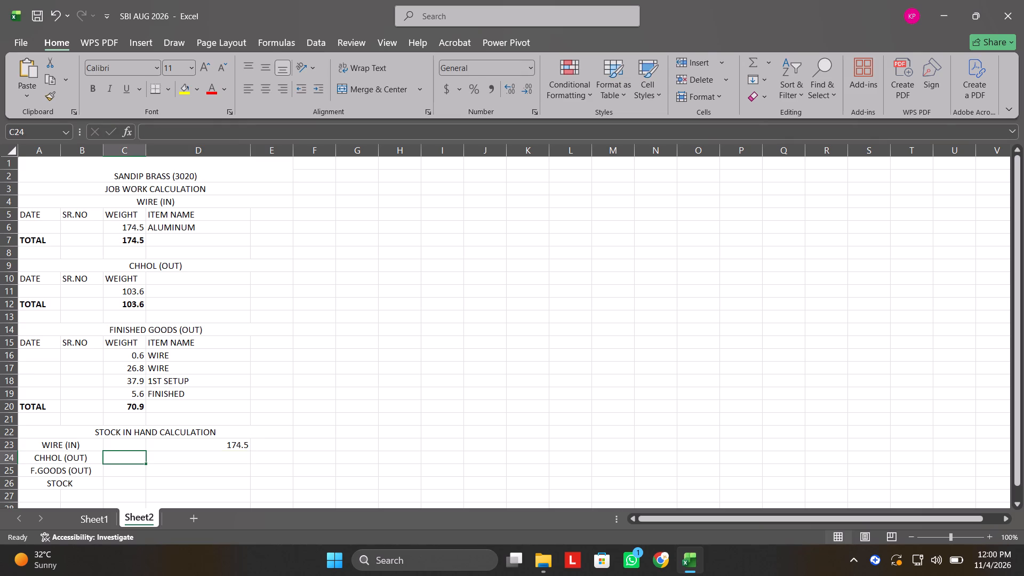
{"action": "type", "text": "103.6"}
{"action": "key", "text": "Down"}
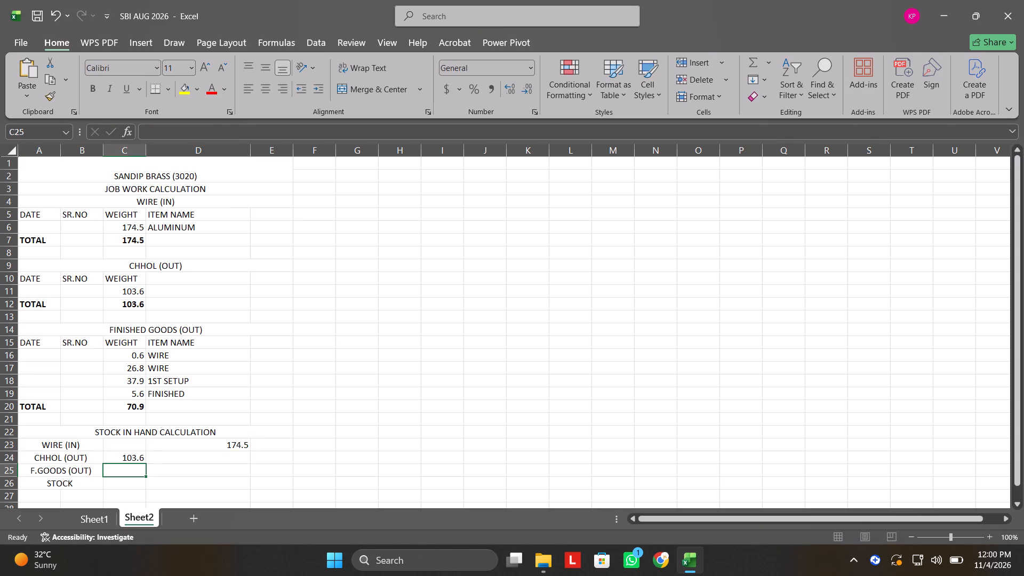
{"action": "type", "text": "70.9"}
{"action": "key", "text": "Right"}
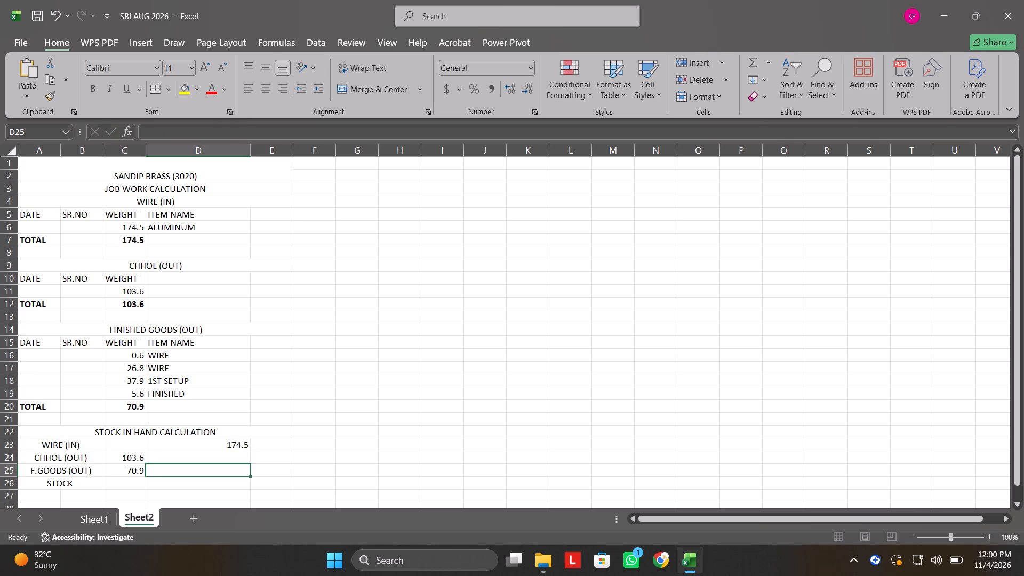
Add the two outgoing weights in D25 with the formula =C25+C24.
{"action": "key", "text": "equal"}
{"action": "key", "text": "Left"}
{"action": "key", "text": "plus"}
{"action": "key", "text": "Up"}
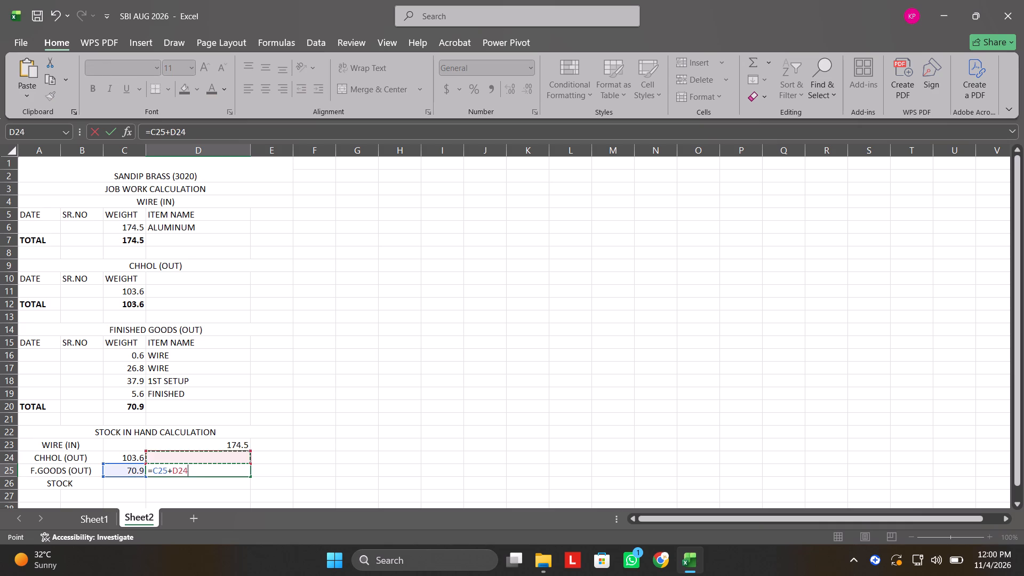
{"action": "key", "text": "Left"}
{"action": "key", "text": "Return"}
Calculate the stock in D26 with the formula =D25-D23.
{"action": "key", "text": "equal"}
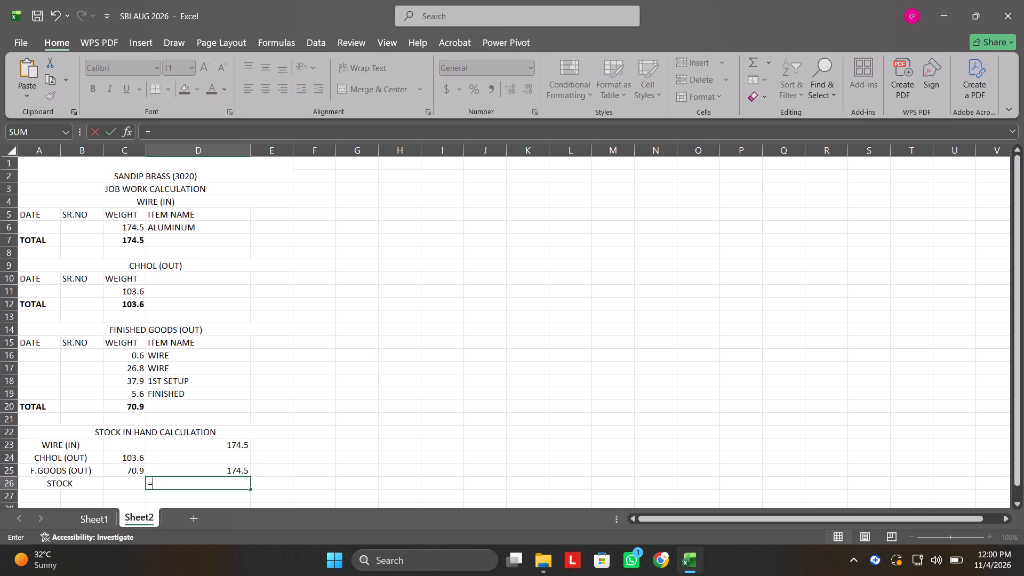
{"action": "key", "text": "Up"}
{"action": "key", "text": "minus"}
{"action": "key", "text": "Up"}
{"action": "key", "text": "Up"}
{"action": "key", "text": "Up"}
{"action": "key", "text": "Return"}
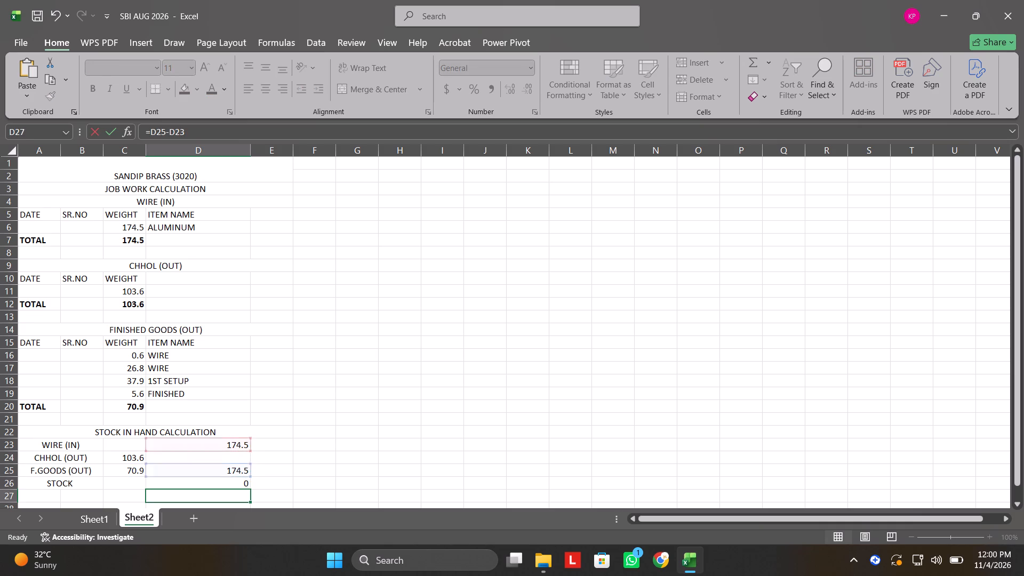
Merge and center A28:E28, leaving row 27 blank, and enter the heading JOB WORK CALCULATION.
{"action": "key", "text": "Down"}
{"action": "key", "text": "Down"}
{"action": "key", "text": "Down"}
{"action": "key", "text": "Left"}
{"action": "key", "text": "Left"}
{"action": "key", "text": "Up"}
{"action": "key", "text": "Up"}
{"action": "key", "text": "Left"}
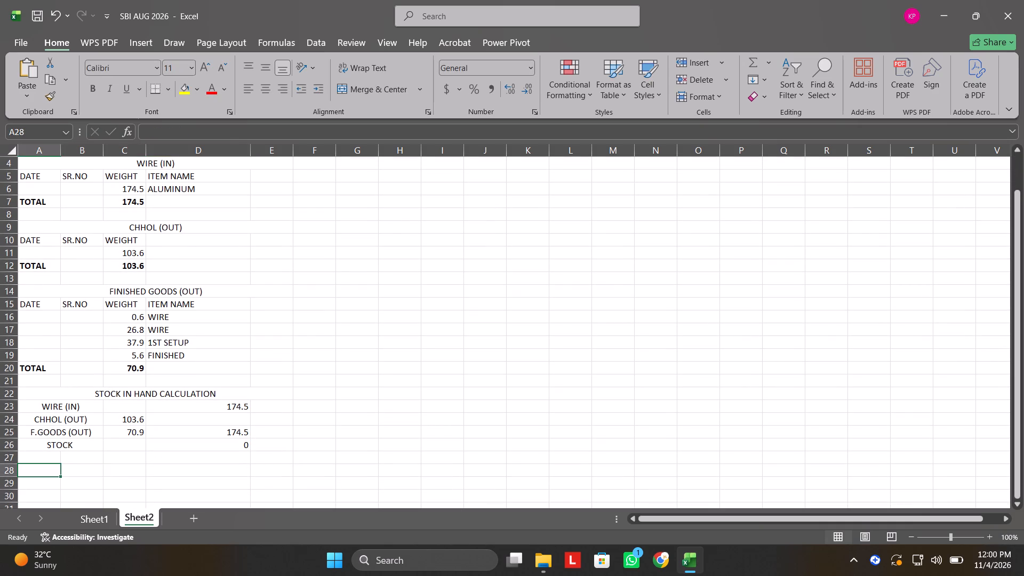
{"action": "key", "text": "shift+Right"}
{"action": "key", "text": "shift+Right"}
{"action": "key", "text": "shift+Right"}
{"action": "key", "text": "shift+Right"}
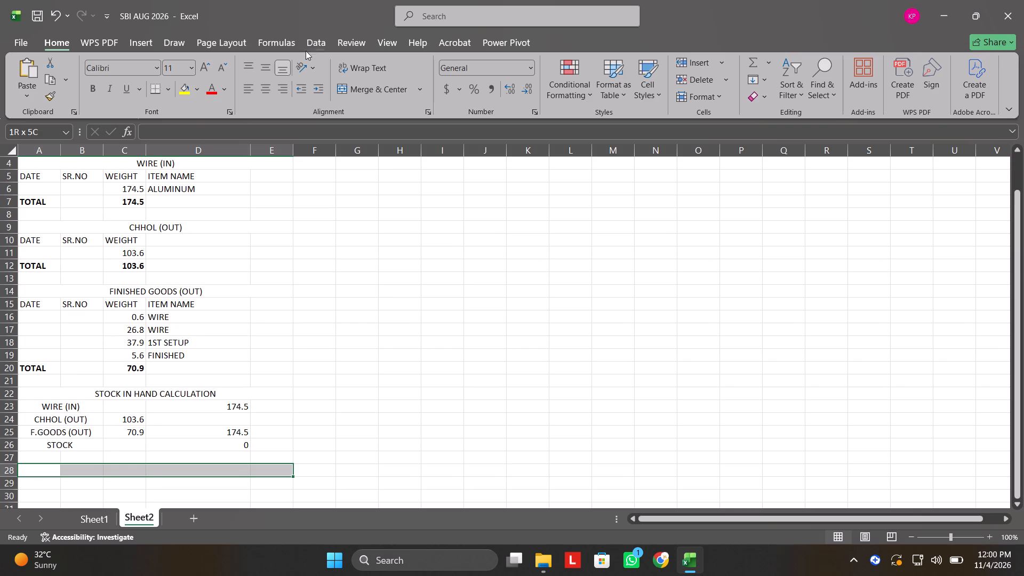
{"action": "left_click", "coordinate": [398, 90]}
{"action": "type", "text": "JON"}
{"action": "key", "text": "BackSpace"}
{"action": "type", "text": "B WORK CALCY"}
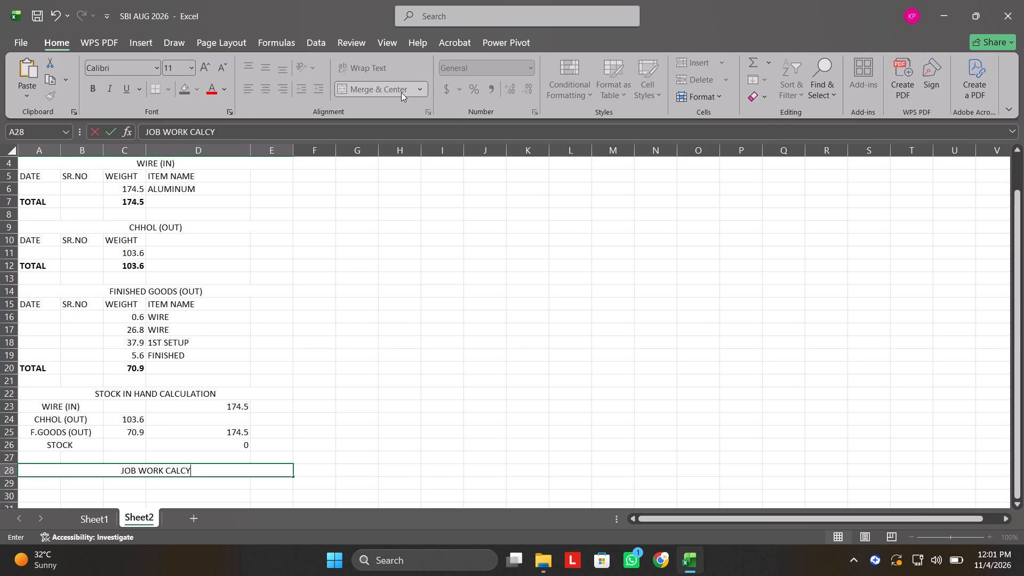
{"action": "key", "text": "BackSpace"}
{"action": "type", "text": "ULAT"}
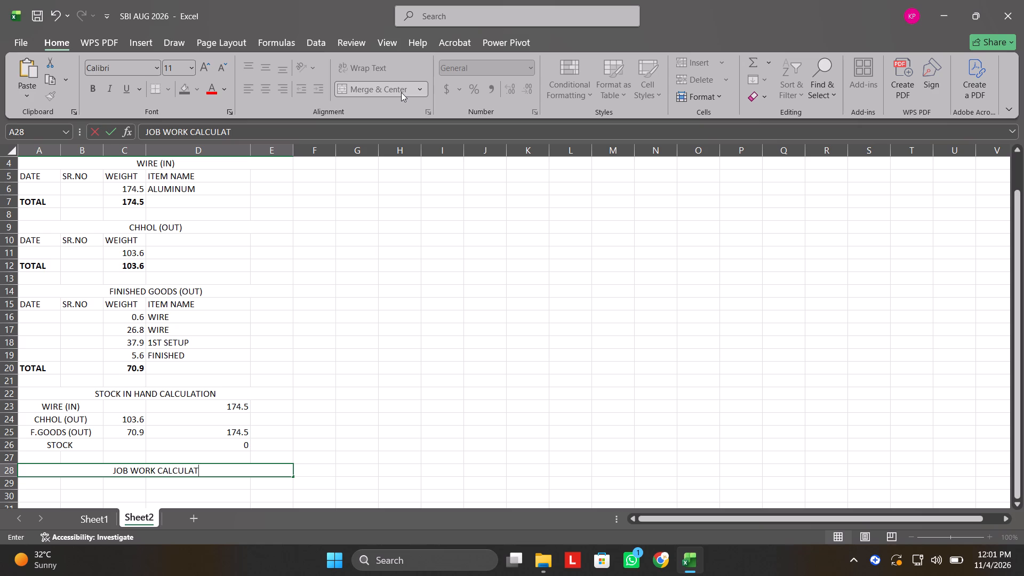
{"action": "type", "text": "ION"}
{"action": "key", "text": "Return"}
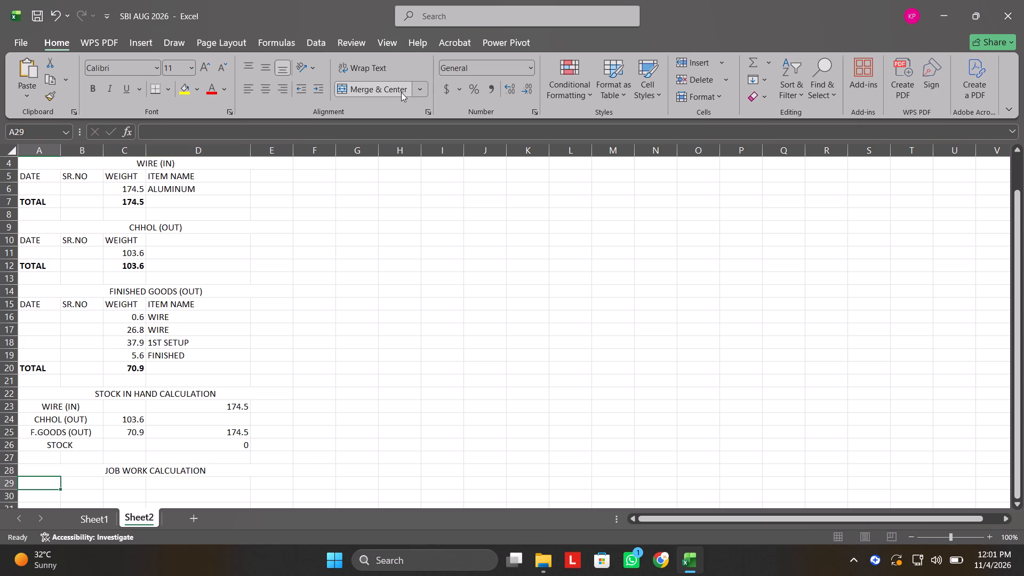
Enter the column headers SR.NO, RATE, PCS, ITEM NAME and S.TOTAL across A29:E29.
{"action": "type", "text": "SR.NO"}
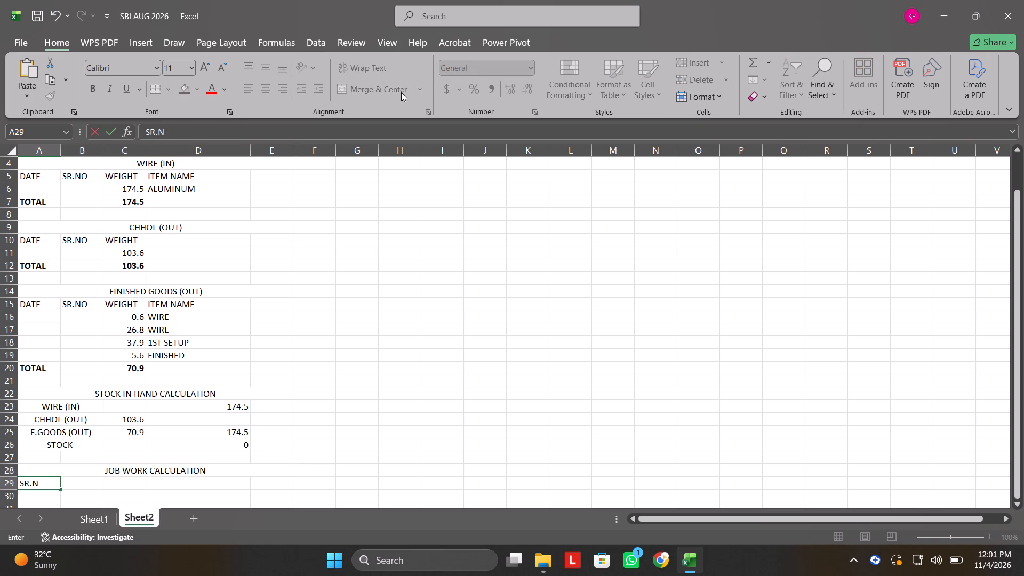
{"action": "key", "text": "Right"}
{"action": "key", "text": "t"}
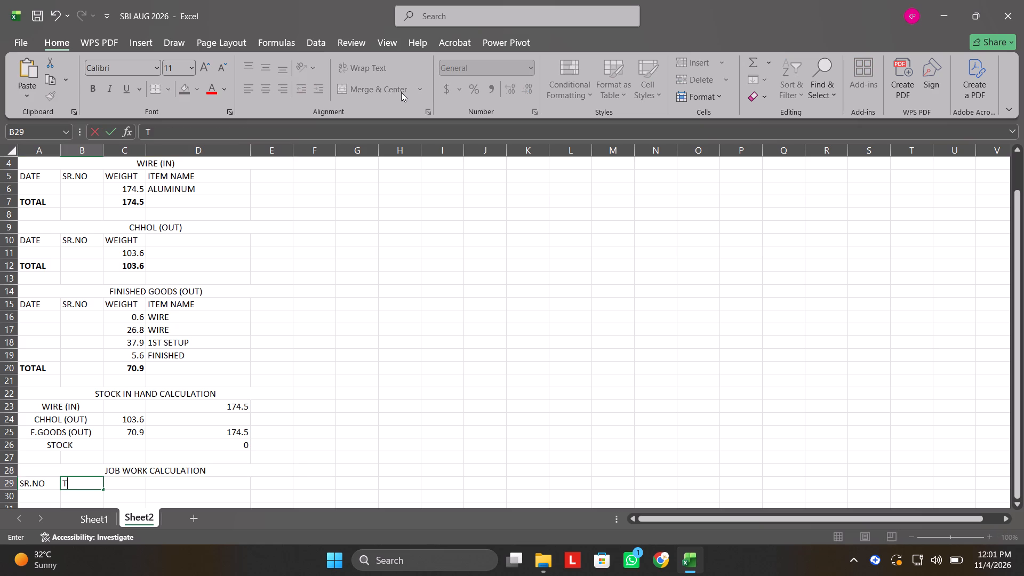
{"action": "key", "text": "BackSpace"}
{"action": "type", "text": "RATE"}
{"action": "key", "text": "Right"}
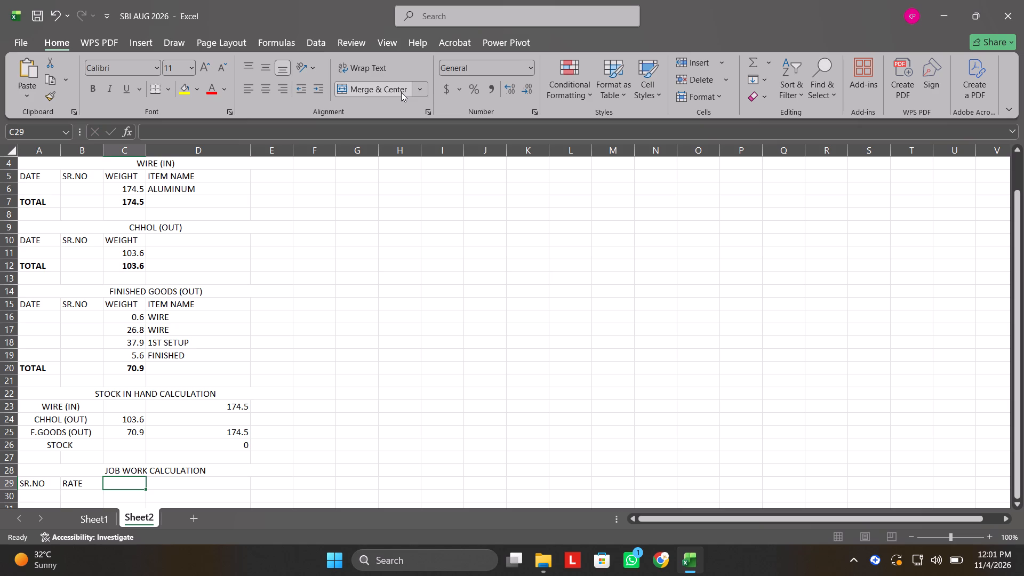
{"action": "type", "text": "PCS"}
{"action": "key", "text": "Right"}
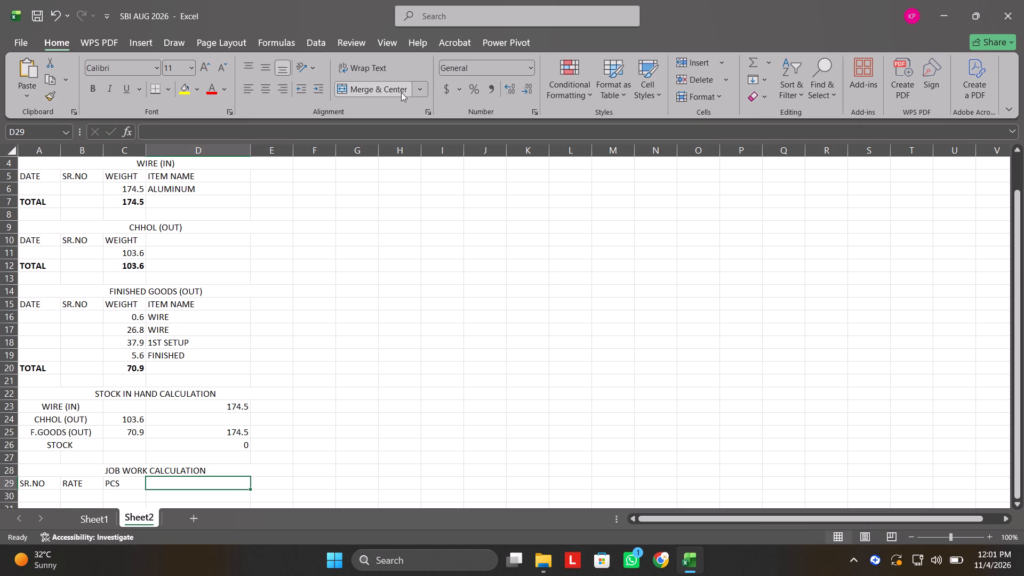
{"action": "type", "text": "ITEM NAME"}
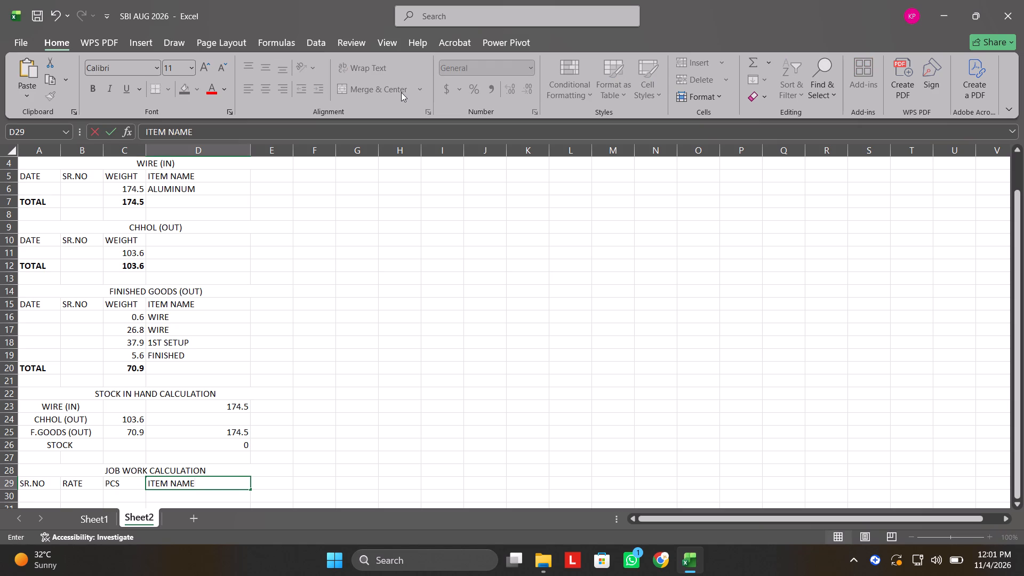
{"action": "key", "text": "Right"}
{"action": "type", "text": "S.TOTA"}
{"action": "key", "text": "l"}
{"action": "key", "text": "Down"}
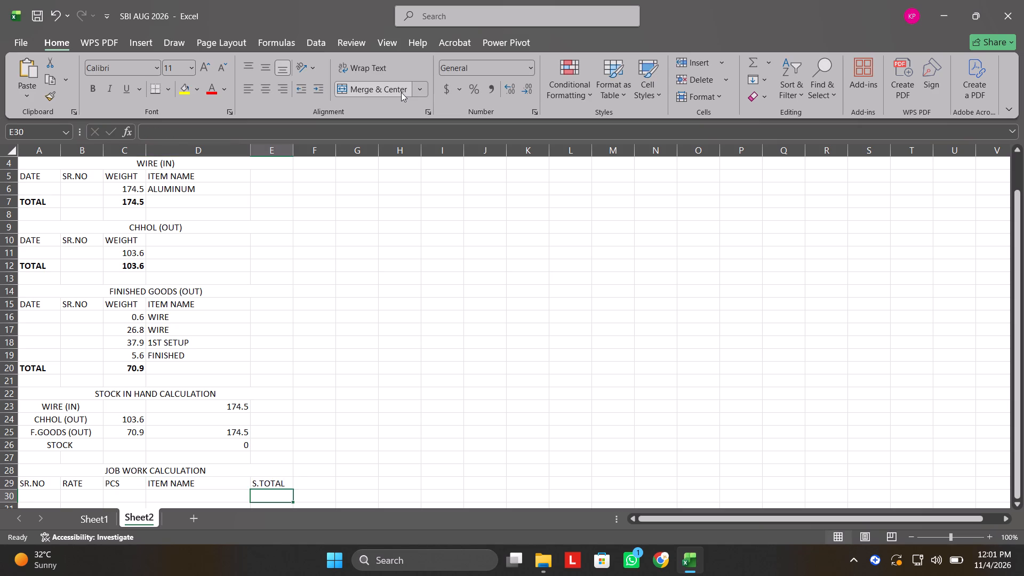
Record the first job work entry in row 30: SR.NO 1, PCS 23687 and item name 1ST UP, leaving rate and subtotal blank.
{"action": "key", "text": "Left"}
{"action": "key", "text": "Left"}
{"action": "key", "text": "Left"}
{"action": "key", "text": "Left"}
{"action": "key", "text": "1"}
{"action": "key", "text": "Right"}
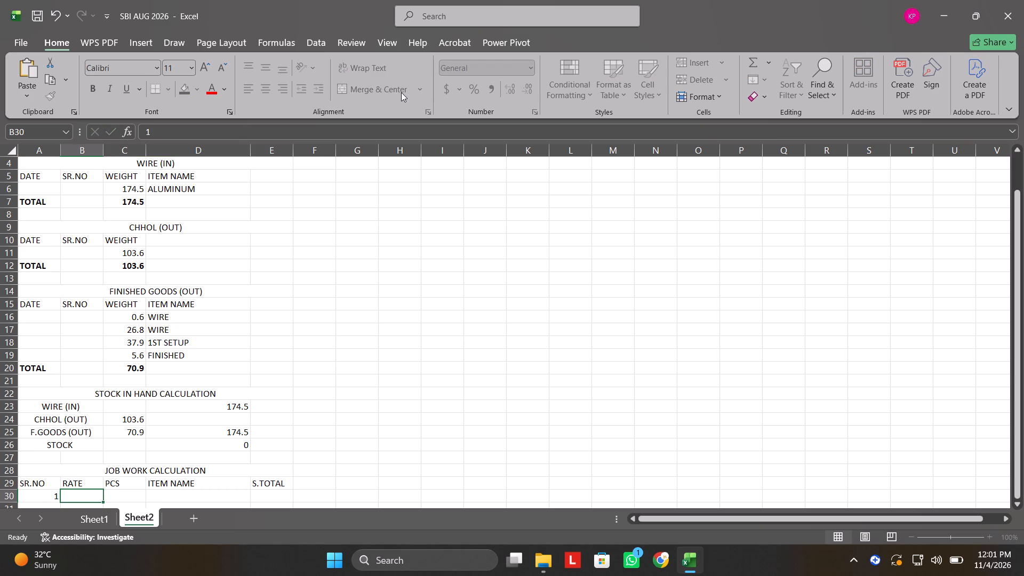
{"action": "key", "text": "Right"}
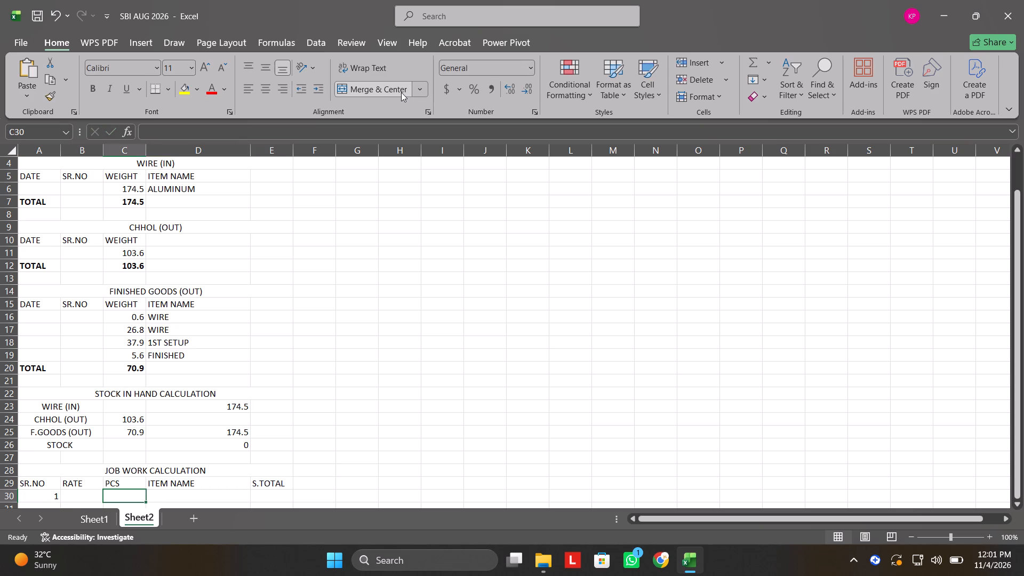
{"action": "type", "text": "2367"}
{"action": "key", "text": "BackSpace"}
{"action": "type", "text": "87"}
{"action": "key", "text": "Right"}
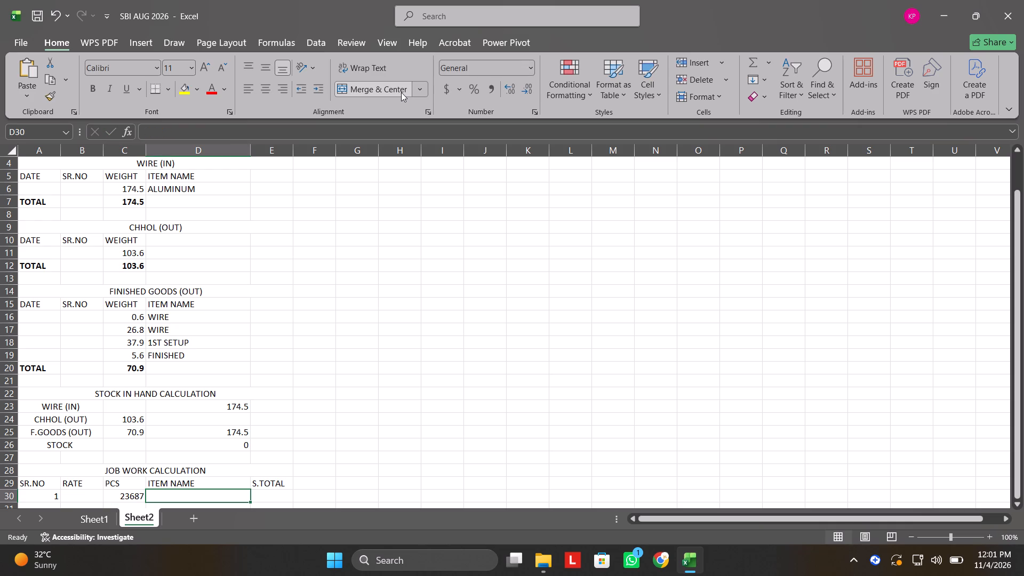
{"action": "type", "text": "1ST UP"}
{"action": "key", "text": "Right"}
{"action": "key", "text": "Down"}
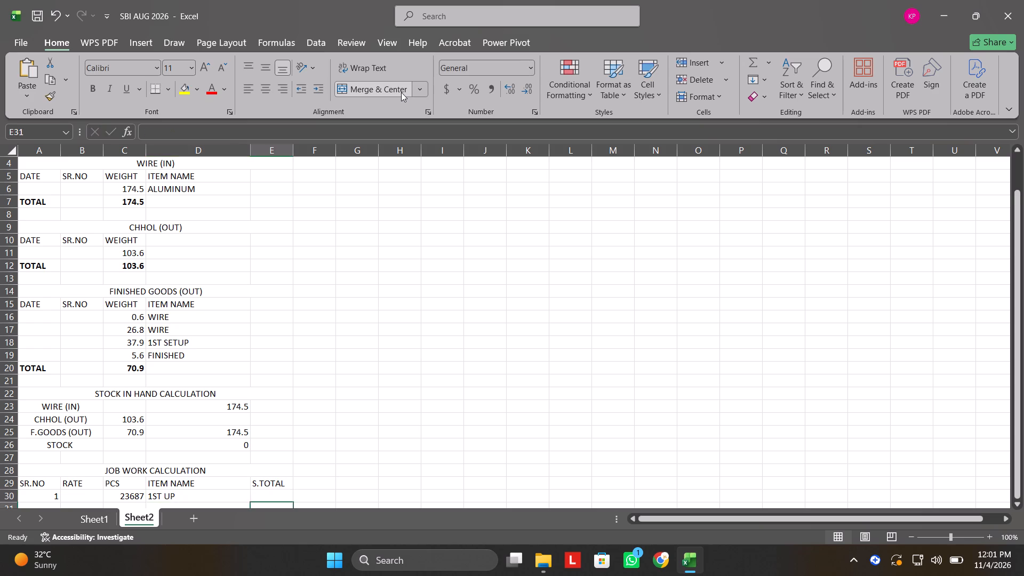
Record the second job work entry in row 31: SR.NO 2, PCS 4000 and item name 2ND SET UP, leaving the rate blank.
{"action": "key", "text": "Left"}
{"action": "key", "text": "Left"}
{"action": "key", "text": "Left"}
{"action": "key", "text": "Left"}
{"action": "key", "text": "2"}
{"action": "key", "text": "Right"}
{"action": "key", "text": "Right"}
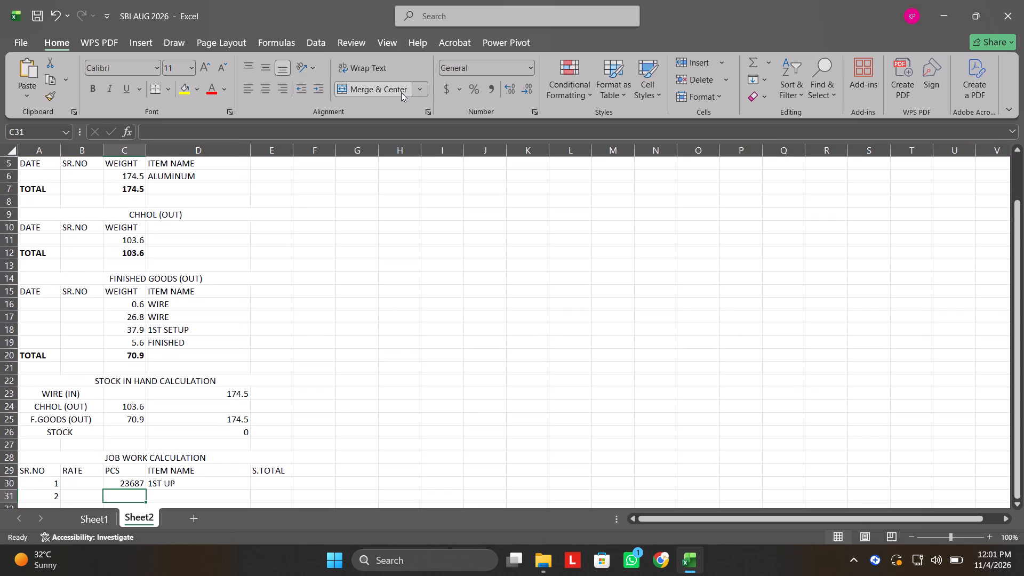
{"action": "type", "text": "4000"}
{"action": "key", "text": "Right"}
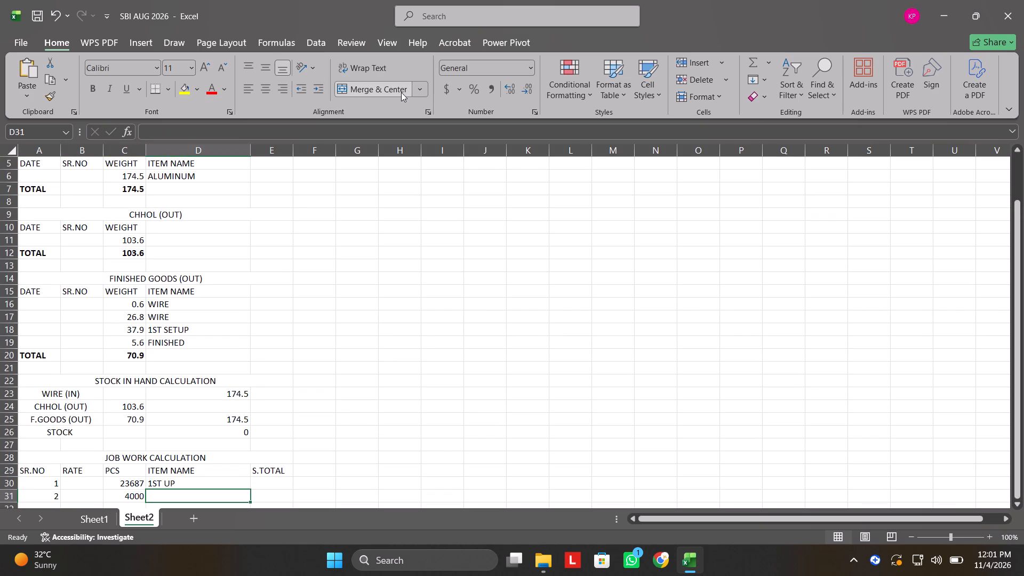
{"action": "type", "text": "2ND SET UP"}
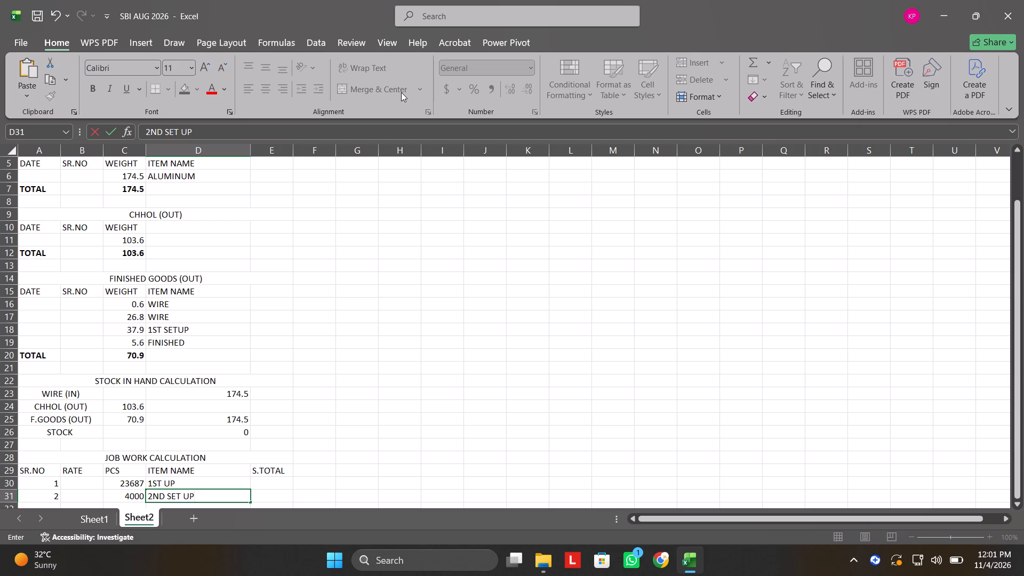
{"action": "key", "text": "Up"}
Insert SET followed by a space before UP in the first job work entry's item name in D30.
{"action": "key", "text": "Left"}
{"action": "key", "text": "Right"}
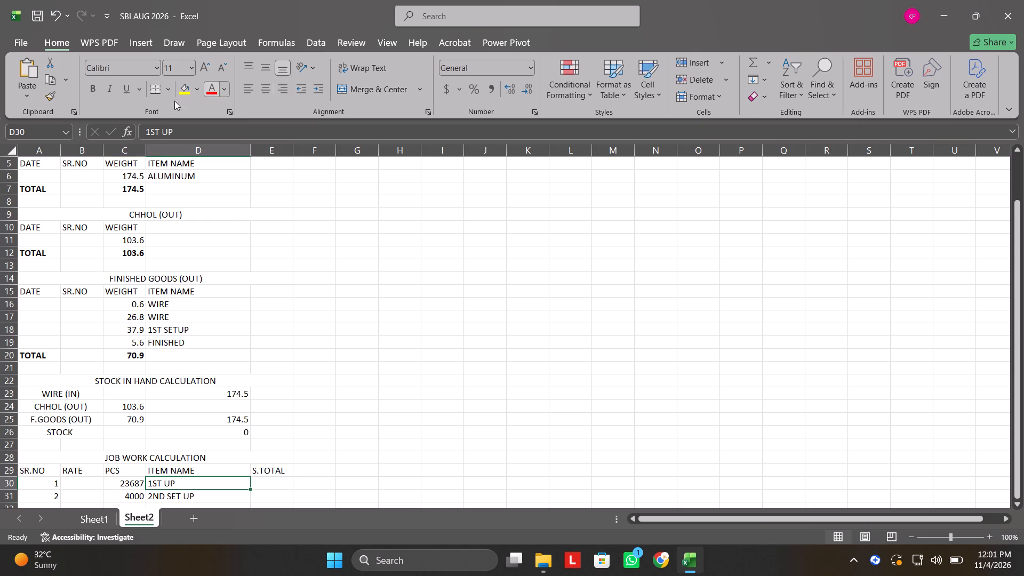
{"action": "left_click", "coordinate": [159, 128]}
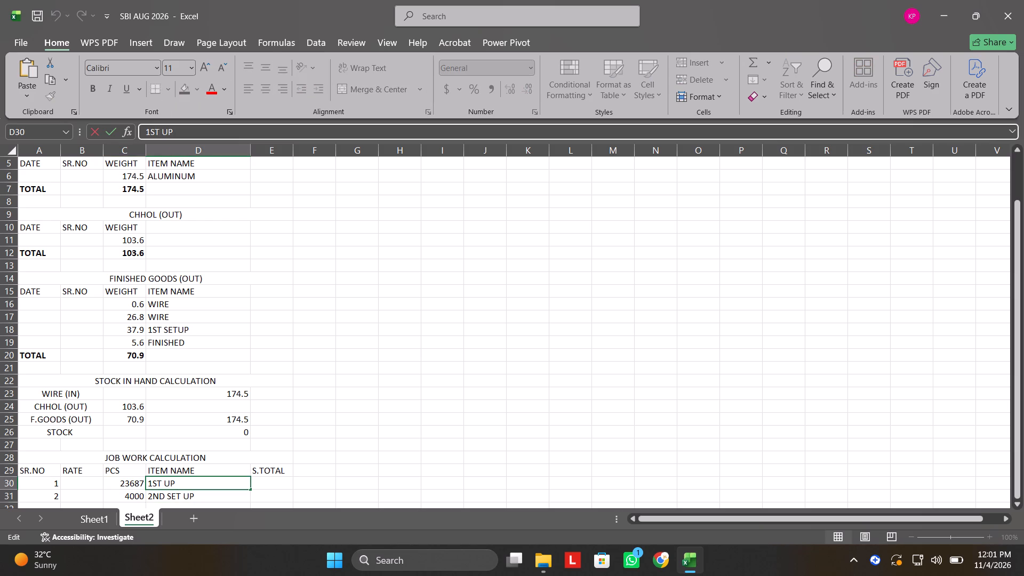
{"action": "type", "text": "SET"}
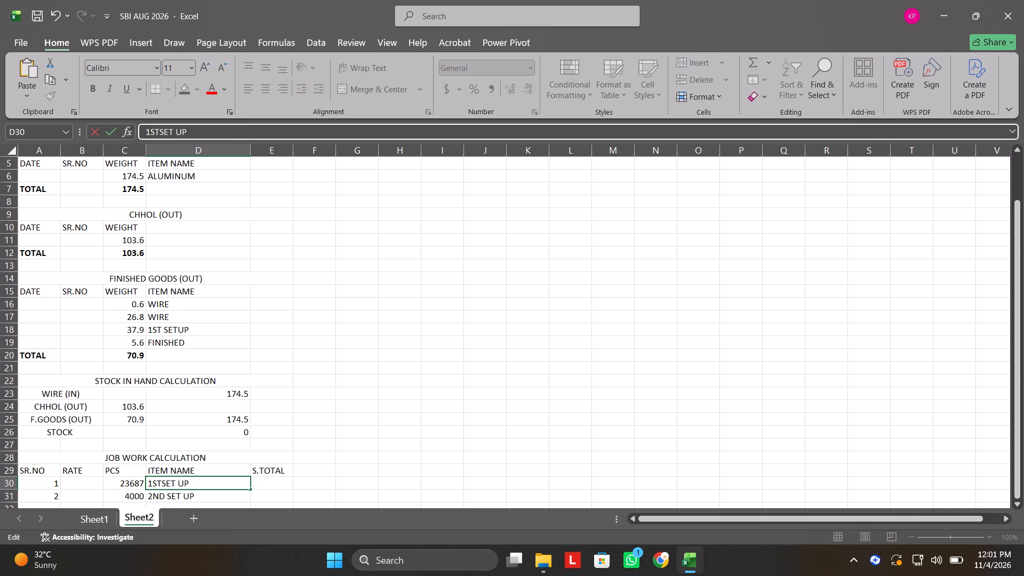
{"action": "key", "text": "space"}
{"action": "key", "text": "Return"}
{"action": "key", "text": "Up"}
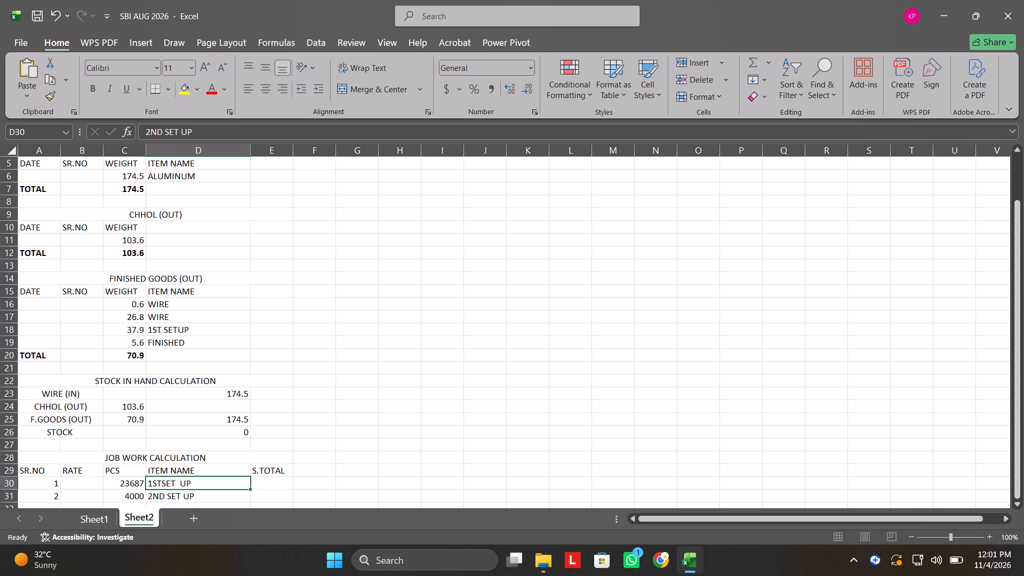
Enter a bold TOTAL label in A32 below the job work entries.
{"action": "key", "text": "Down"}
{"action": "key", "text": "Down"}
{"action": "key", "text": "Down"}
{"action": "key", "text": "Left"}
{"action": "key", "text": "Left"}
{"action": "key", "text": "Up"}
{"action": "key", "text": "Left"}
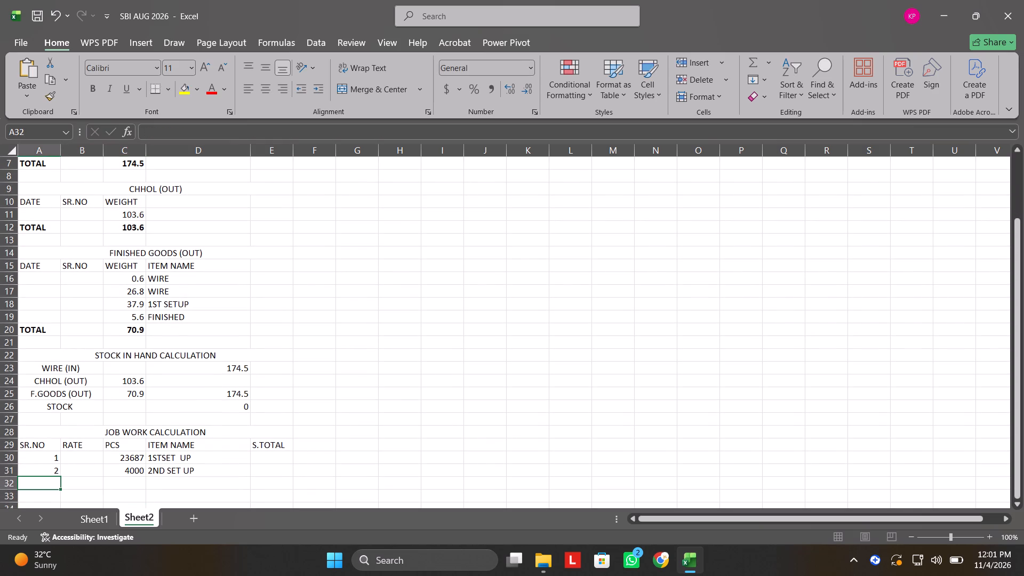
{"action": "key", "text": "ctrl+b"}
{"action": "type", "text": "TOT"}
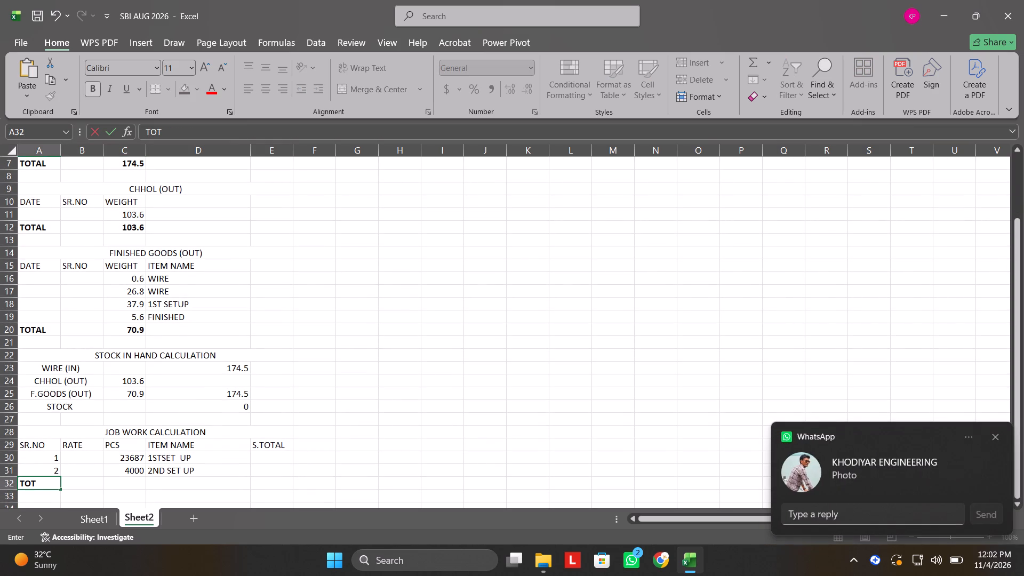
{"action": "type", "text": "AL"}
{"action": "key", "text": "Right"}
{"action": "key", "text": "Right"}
Open the incoming WhatsApp photo message from KHODIYAR ENGINEERING.
{"action": "left_click", "coordinate": [867, 470]}
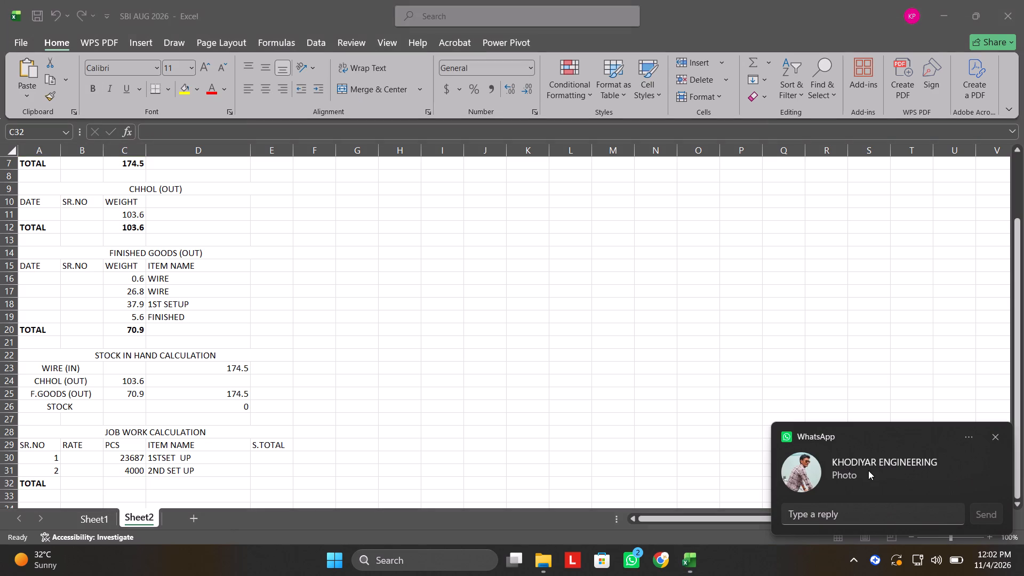
{"action": "left_click", "coordinate": [868, 467]}
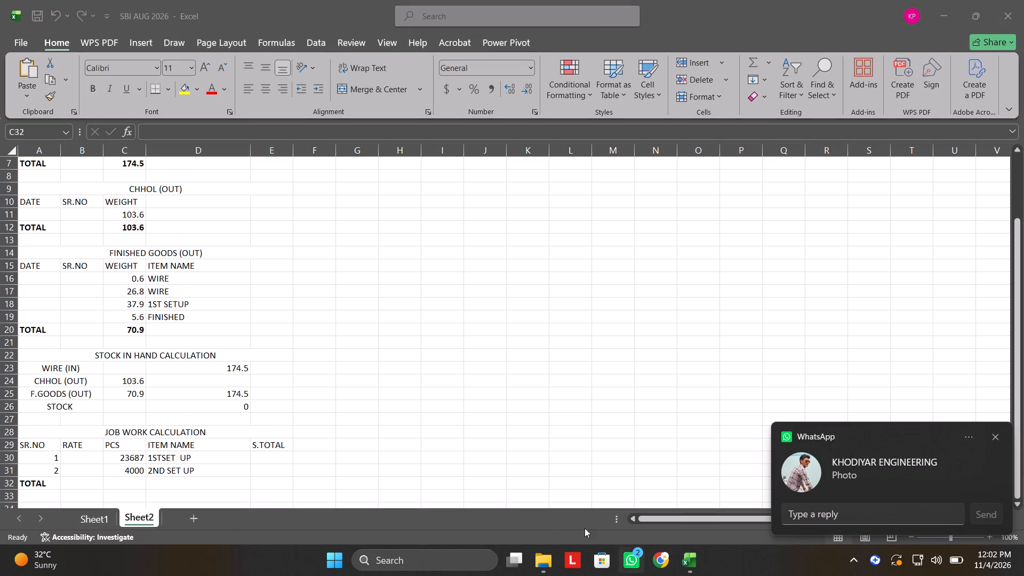
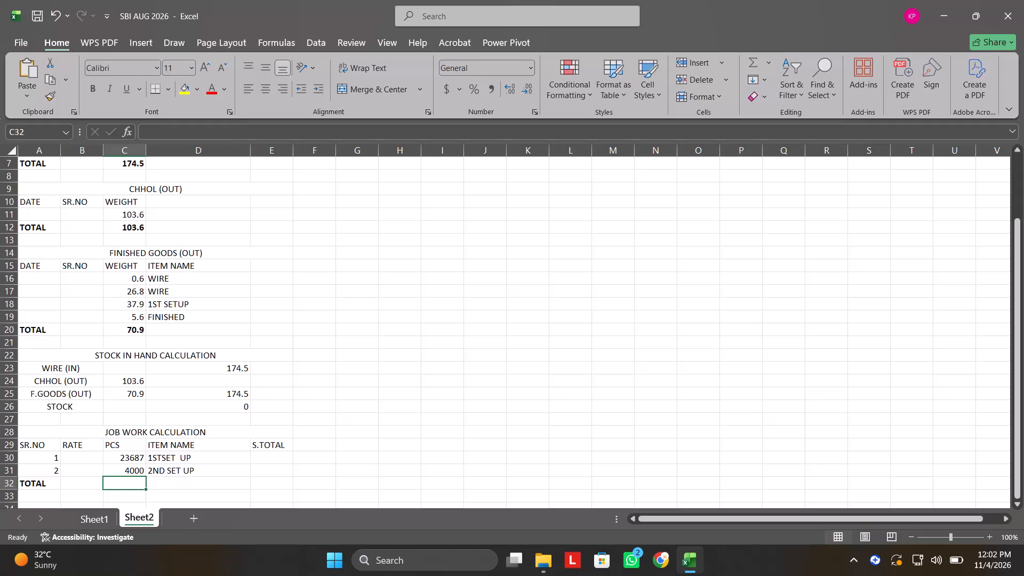
Total the PCS column of the job work table in C32 with AutoSum over C30:C31.
{"action": "key", "text": "alt+plus"}
{"action": "key", "text": "alt+equal"}
{"action": "key", "text": "Return"}
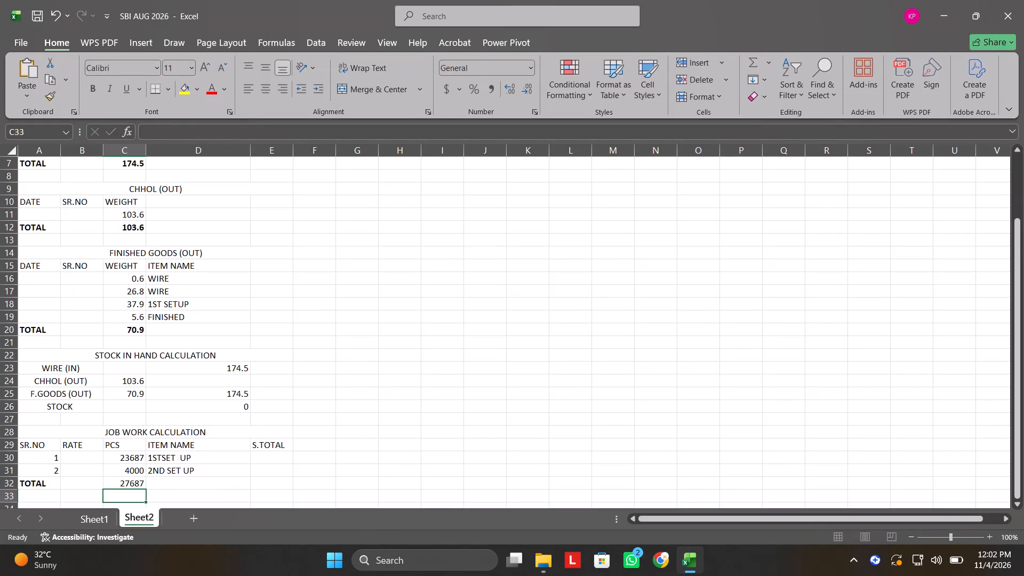
Apply bold formatting to the empty S.TOTAL cell E32 in the job work TOTAL row.
{"action": "key", "text": "Right"}
{"action": "key", "text": "Up"}
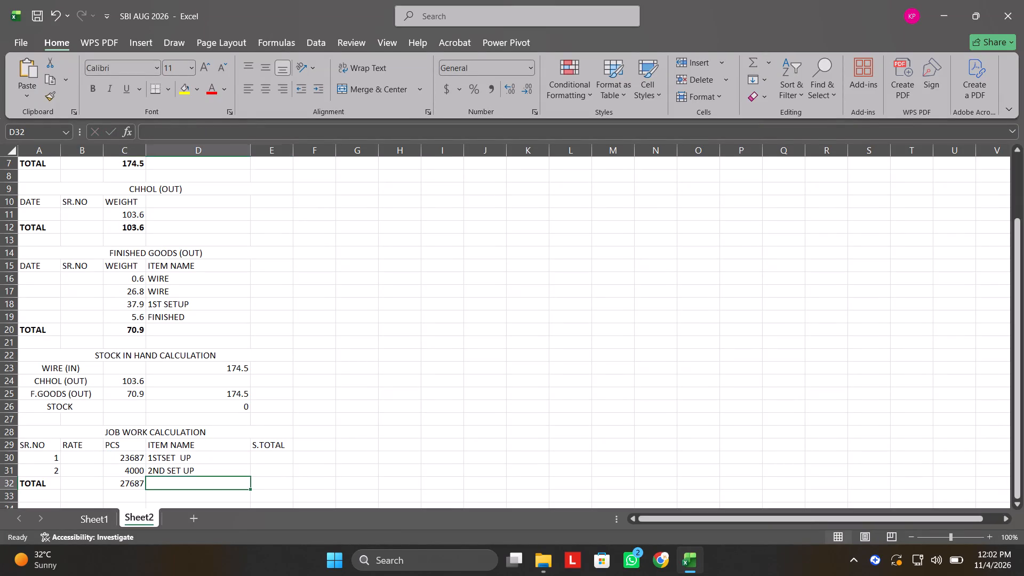
{"action": "key", "text": "Right"}
{"action": "key", "text": "Up"}
{"action": "key", "text": "Up"}
{"action": "key", "text": "Down"}
{"action": "key", "text": "Down"}
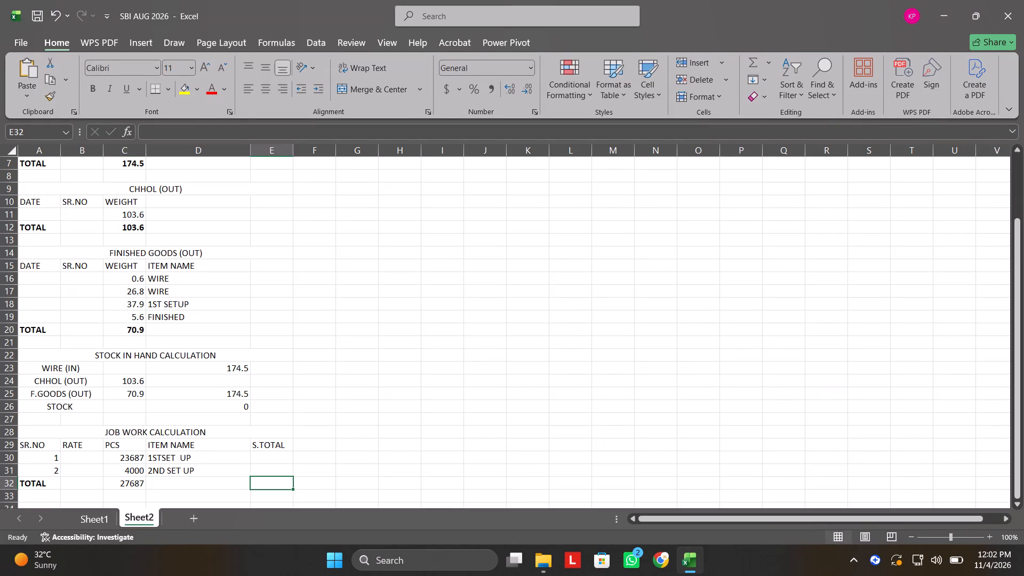
{"action": "key", "text": "ctrl+b"}
Review the sheet's sections from WIRE (IN) down to the job work calculation, ending at cell E32.
{"action": "key", "text": "Up"}
{"action": "key", "text": "Up"}
{"action": "key", "text": "Up"}
{"action": "key", "text": "Up"}
{"action": "key", "text": "Up"}
{"action": "key", "text": "Up"}
{"action": "key", "text": "Up"}
{"action": "key", "text": "Up"}
{"action": "key", "text": "Up"}
{"action": "key", "text": "Up"}
{"action": "key", "text": "Up"}
{"action": "key", "text": "Up"}
{"action": "key", "text": "Up"}
{"action": "key", "text": "Up"}
{"action": "key", "text": "Up"}
{"action": "key", "text": "Up"}
{"action": "key", "text": "Up"}
{"action": "key", "text": "Up"}
{"action": "key", "text": "Up"}
{"action": "key", "text": "Up"}
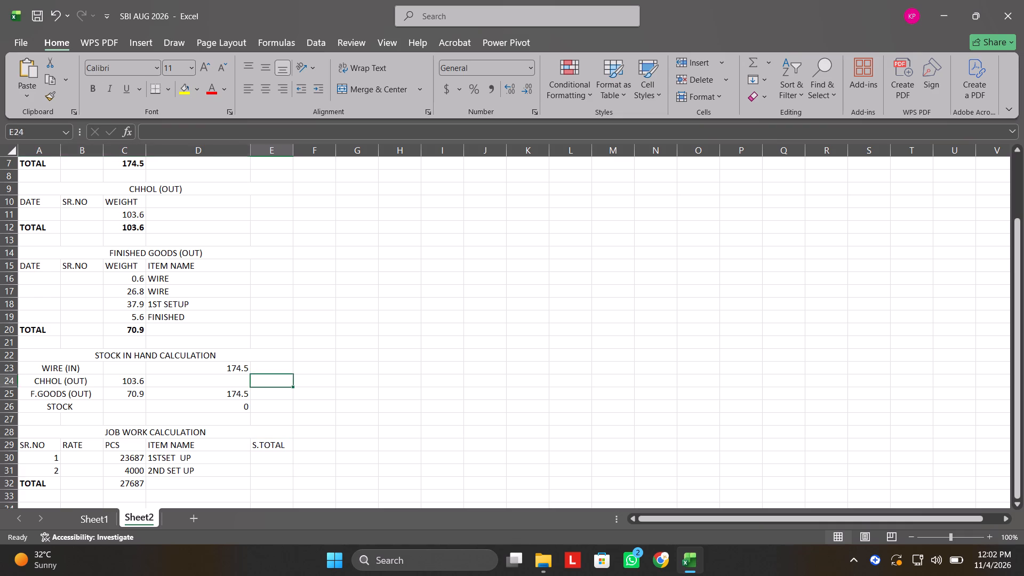
{"action": "key", "text": "Down"}
{"action": "key", "text": "Down"}
{"action": "key", "text": "Down"}
{"action": "key", "text": "Down"}
{"action": "key", "text": "Down"}
{"action": "key", "text": "Down"}
{"action": "key", "text": "Down"}
{"action": "key", "text": "Down"}
{"action": "key", "text": "Down"}
{"action": "key", "text": "Down"}
{"action": "key", "text": "Down"}
{"action": "key", "text": "Down"}
{"action": "key", "text": "Down"}
{"action": "key", "text": "Down"}
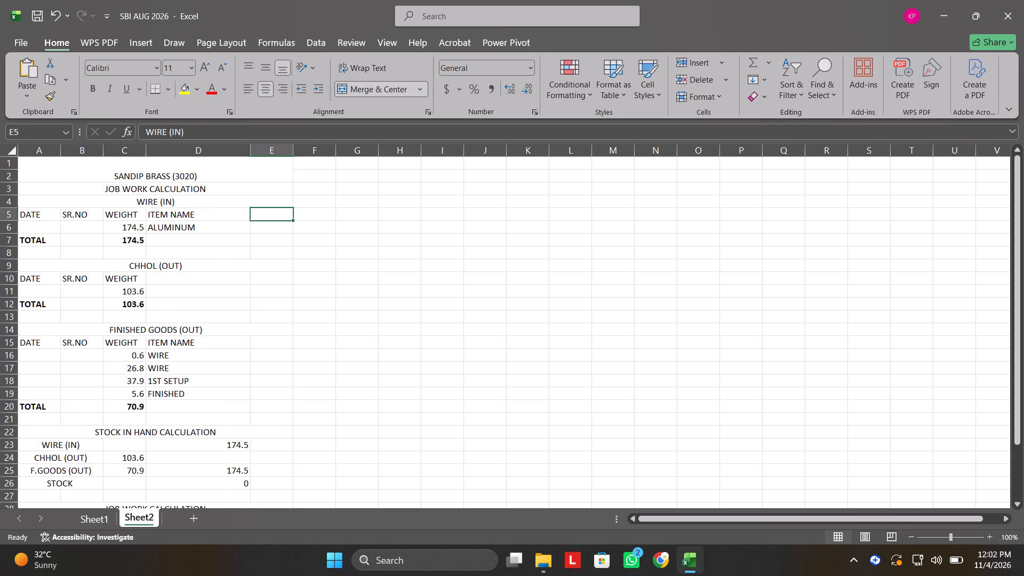
{"action": "key", "text": "Down"}
{"action": "key", "text": "Down"}
{"action": "key", "text": "Down"}
{"action": "key", "text": "Down"}
{"action": "key", "text": "Down"}
{"action": "key", "text": "Down"}
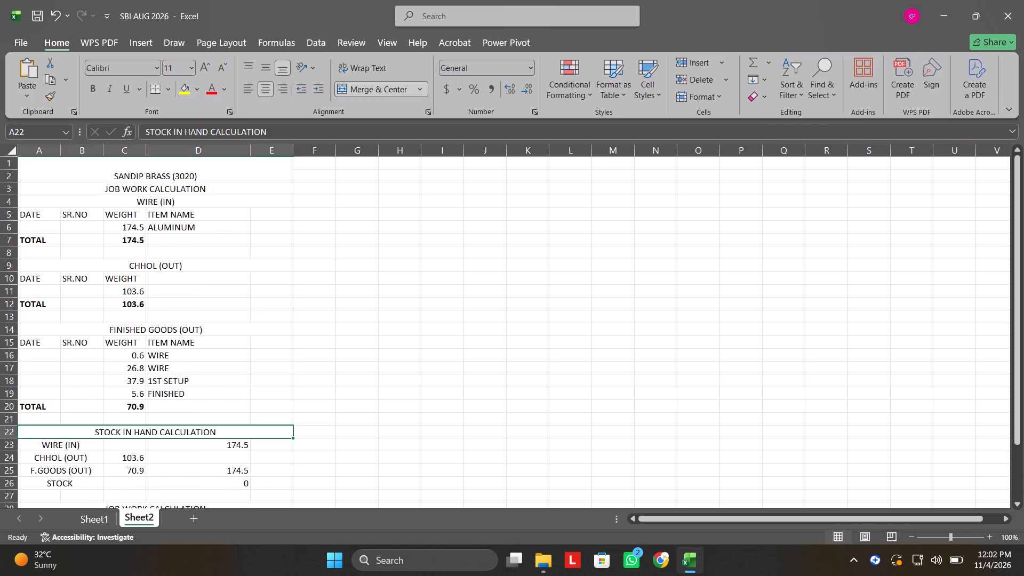
{"action": "key", "text": "Down"}
{"action": "key", "text": "Down"}
{"action": "key", "text": "Down"}
{"action": "key", "text": "Down"}
{"action": "key", "text": "Down"}
{"action": "key", "text": "Down"}
{"action": "key", "text": "Down"}
{"action": "key", "text": "Down"}
{"action": "key", "text": "Down"}
{"action": "key", "text": "Down"}
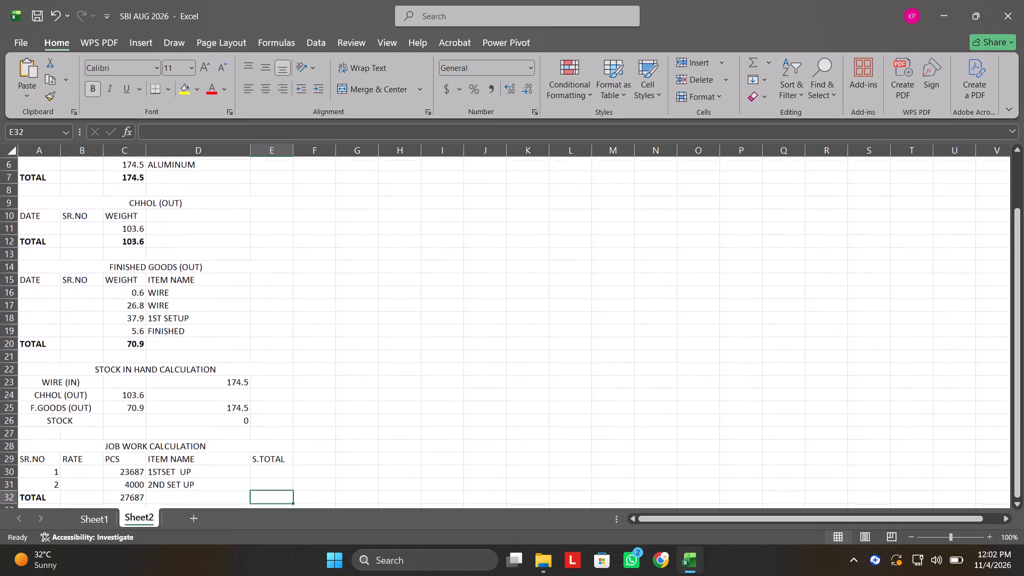
{"action": "key", "text": "Down"}
{"action": "key", "text": "Down"}
{"action": "key", "text": "Down"}
{"action": "key", "text": "Up"}
{"action": "key", "text": "Up"}
{"action": "key", "text": "Up"}
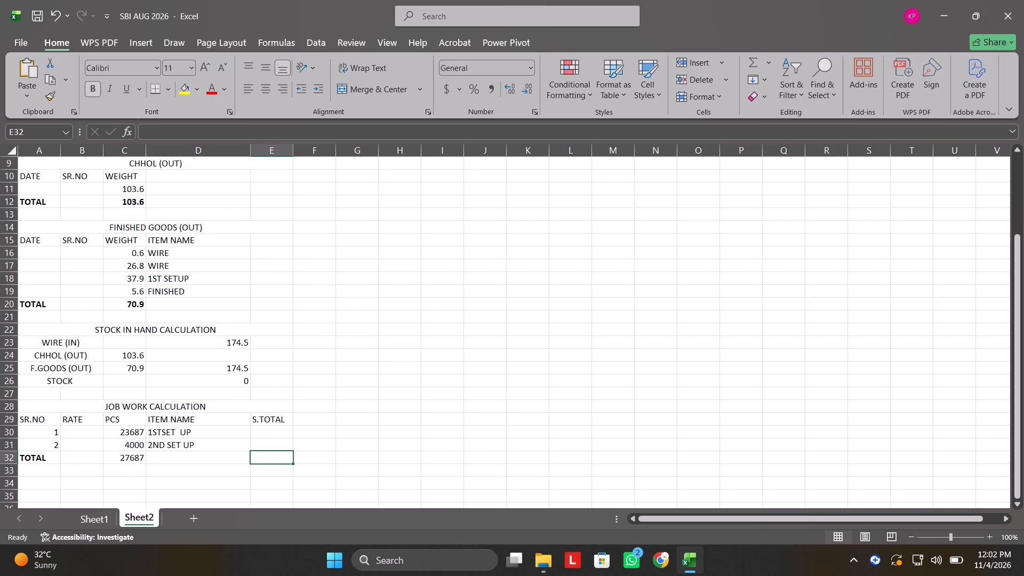
Make the pieces total in C32 of the job work calculation bold.
{"action": "key", "text": "Left"}
{"action": "key", "text": "Left"}
{"action": "key", "text": "ctrl+b"}
{"action": "key", "text": "Right"}
{"action": "key", "text": "Right"}
{"action": "key", "text": "Right"}
{"action": "key", "text": "Left"}
{"action": "key", "text": "Left"}
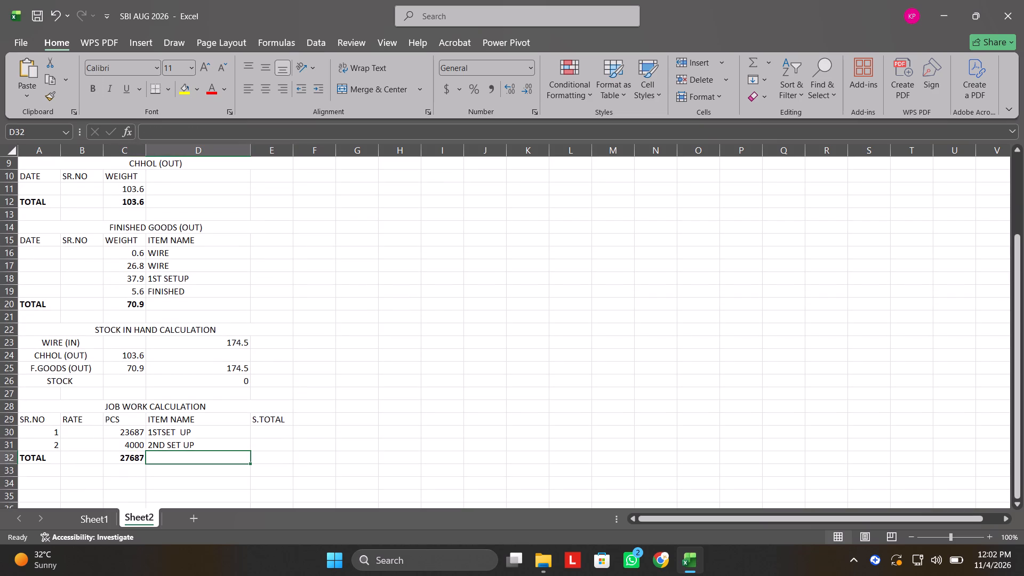
{"action": "key", "text": "Right"}
Review the sheet from the job work calculation up through the wire, CHHOL, finished goods and stock tables, returning to the first entry's rate cell.
{"action": "key", "text": "Up"}
{"action": "key", "text": "Up"}
{"action": "key", "text": "Up"}
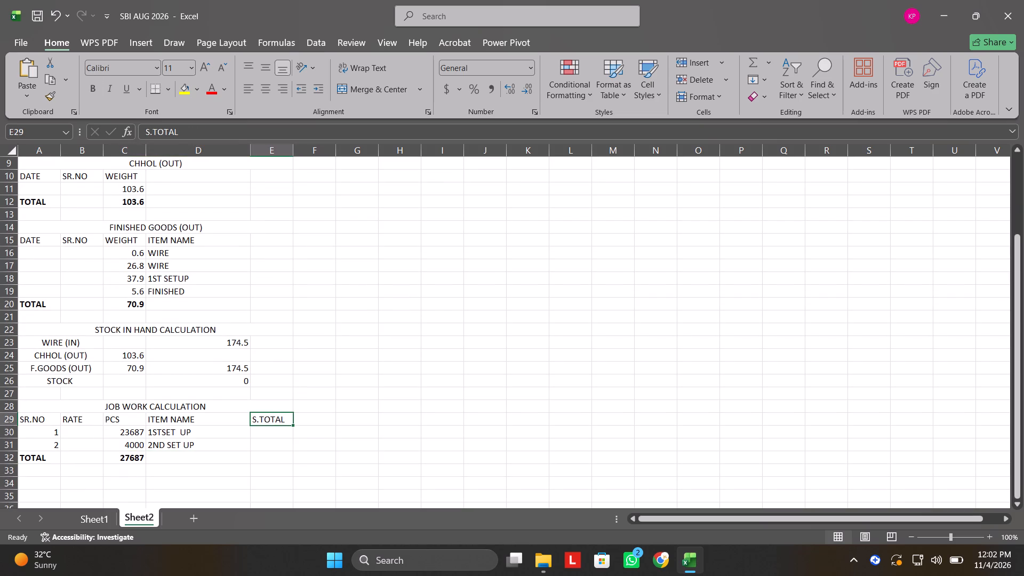
{"action": "key", "text": "Up"}
{"action": "key", "text": "Up"}
{"action": "key", "text": "Up"}
{"action": "key", "text": "Up"}
{"action": "key", "text": "Up"}
{"action": "key", "text": "Up"}
{"action": "key", "text": "Up"}
{"action": "key", "text": "Up"}
{"action": "key", "text": "Up"}
{"action": "key", "text": "Up"}
{"action": "key", "text": "Up"}
{"action": "key", "text": "Up"}
{"action": "key", "text": "Up"}
{"action": "key", "text": "Up"}
{"action": "key", "text": "Up"}
{"action": "key", "text": "Up"}
{"action": "key", "text": "Up"}
{"action": "key", "text": "Up"}
{"action": "key", "text": "Up"}
{"action": "key", "text": "Up"}
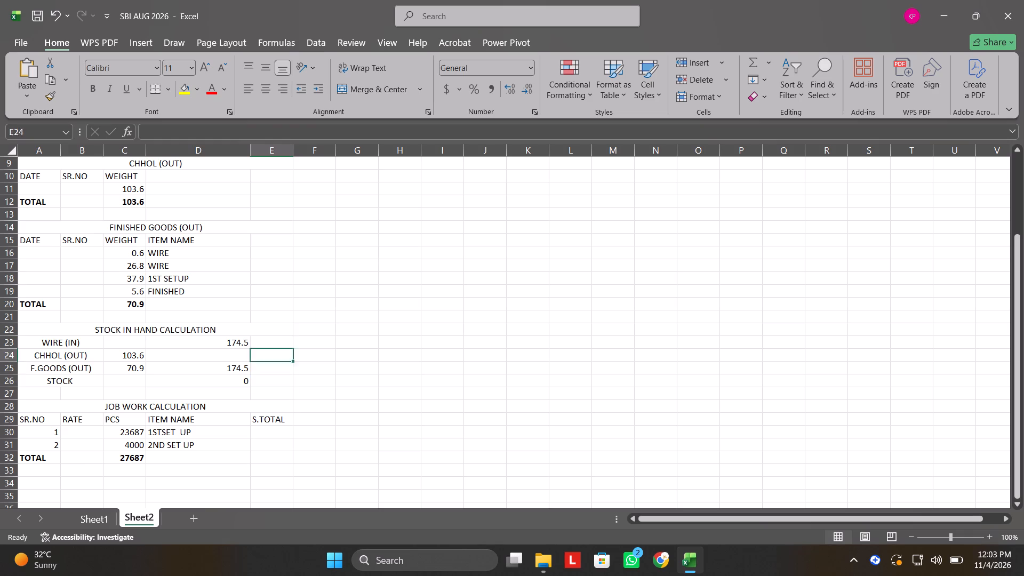
{"action": "key", "text": "Down"}
{"action": "key", "text": "Down"}
{"action": "key", "text": "Down"}
{"action": "key", "text": "Down"}
{"action": "key", "text": "Down"}
{"action": "key", "text": "Down"}
{"action": "key", "text": "Down"}
{"action": "key", "text": "Down"}
{"action": "key", "text": "Down"}
{"action": "key", "text": "Down"}
{"action": "key", "text": "Down"}
{"action": "key", "text": "Down"}
{"action": "key", "text": "Down"}
{"action": "key", "text": "Down"}
{"action": "key", "text": "Down"}
{"action": "key", "text": "Down"}
{"action": "key", "text": "Down"}
{"action": "key", "text": "Down"}
{"action": "key", "text": "Down"}
{"action": "key", "text": "Down"}
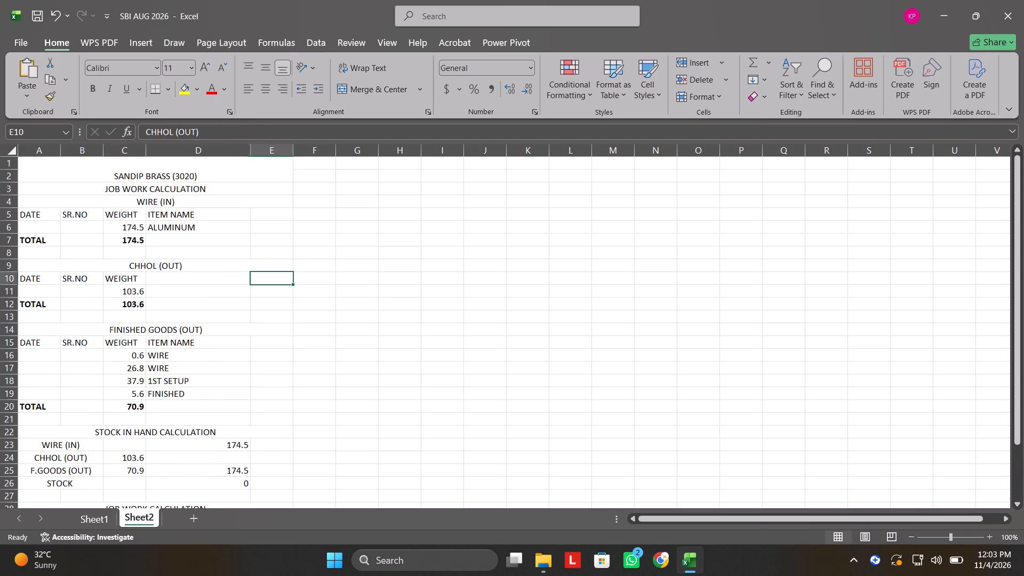
{"action": "key", "text": "Up"}
{"action": "key", "text": "Up"}
{"action": "key", "text": "Up"}
{"action": "key", "text": "Up"}
{"action": "key", "text": "Up"}
{"action": "key", "text": "Up"}
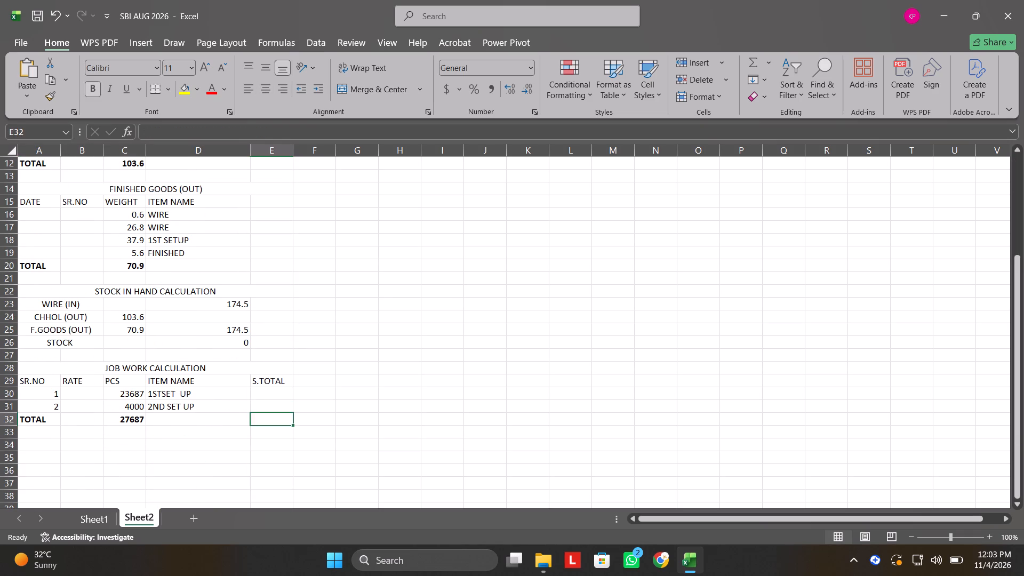
{"action": "key", "text": "Up"}
{"action": "key", "text": "Up"}
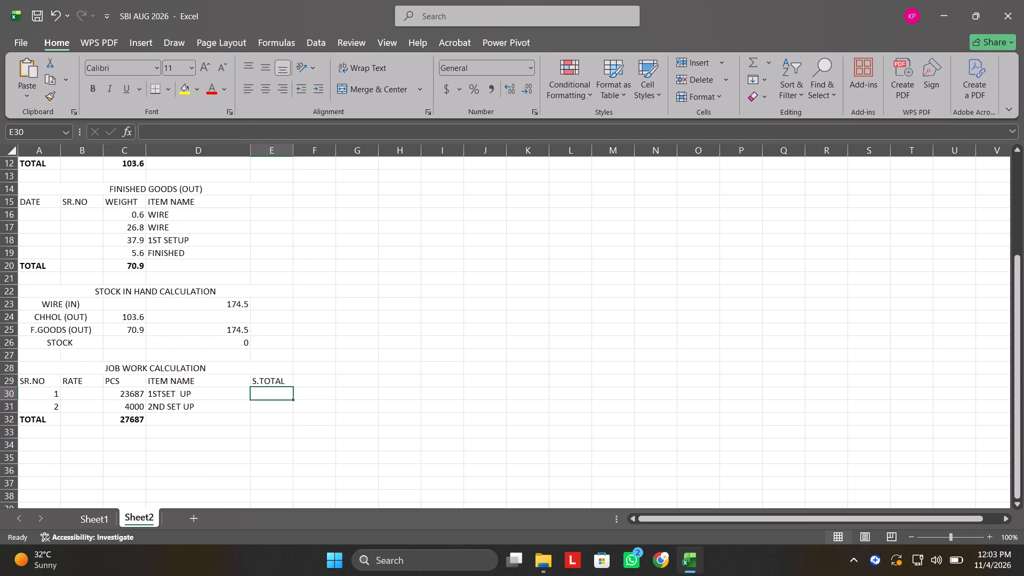
{"action": "key", "text": "Left"}
{"action": "key", "text": "Left"}
{"action": "key", "text": "Left"}
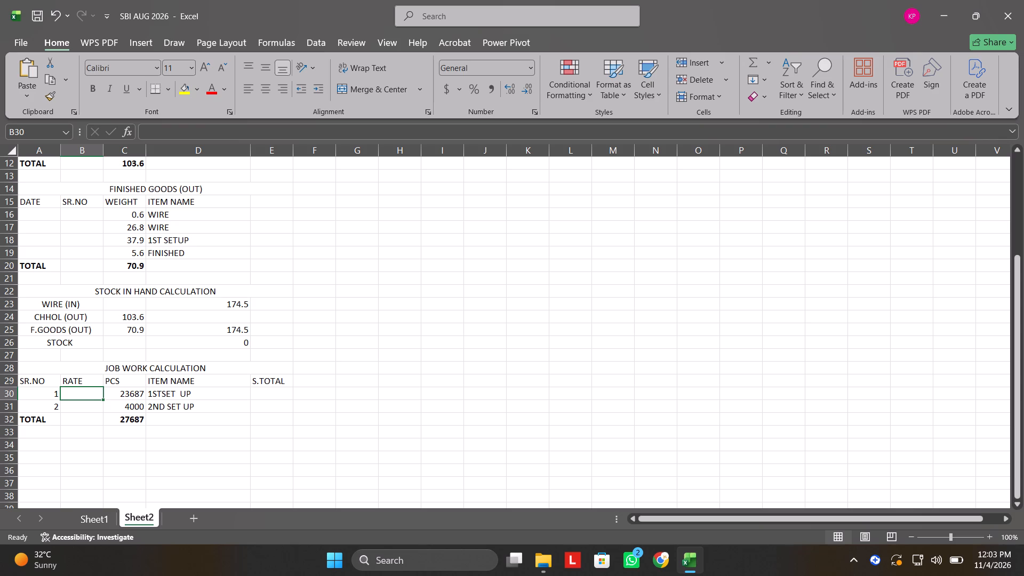
Close the SBI AUG 2026 workbook and save its changes in the SANDIP BRASS 3020 folder.
{"action": "left_click", "coordinate": [1023, 0]}
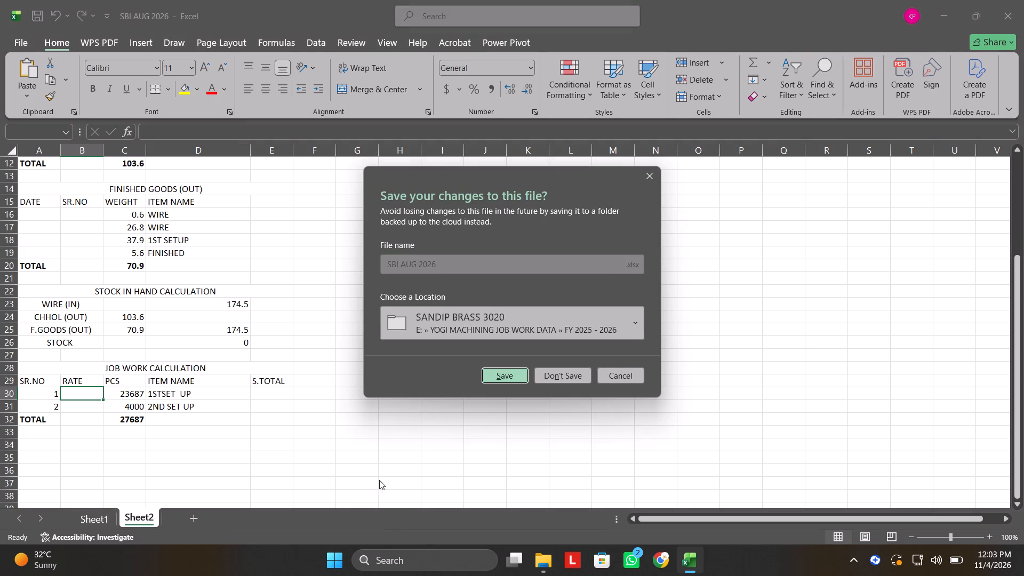
{"action": "left_click", "coordinate": [486, 371]}
Close the SANDIP BRASS 3020 folder window.
{"action": "left_click", "coordinate": [1023, 13]}
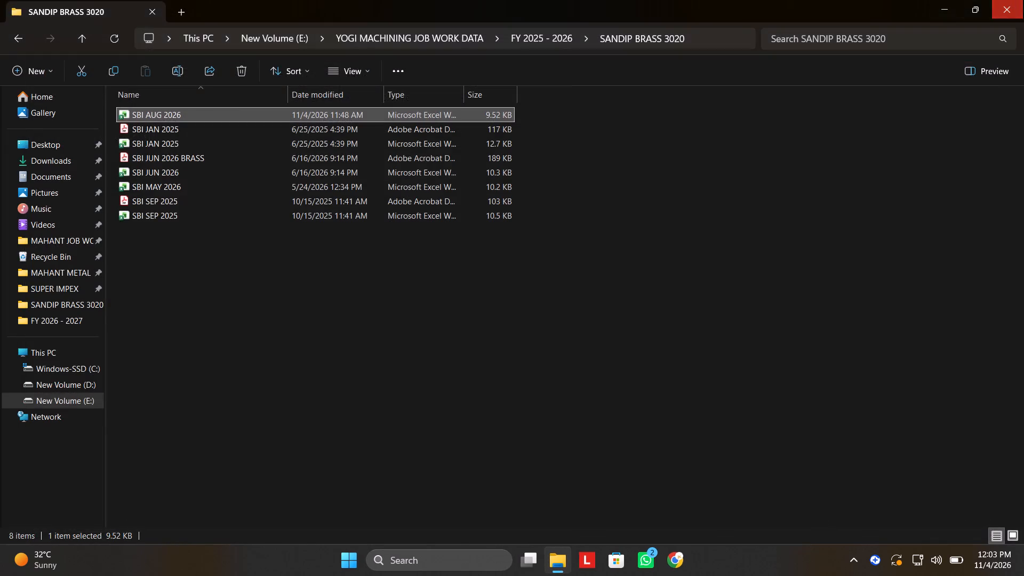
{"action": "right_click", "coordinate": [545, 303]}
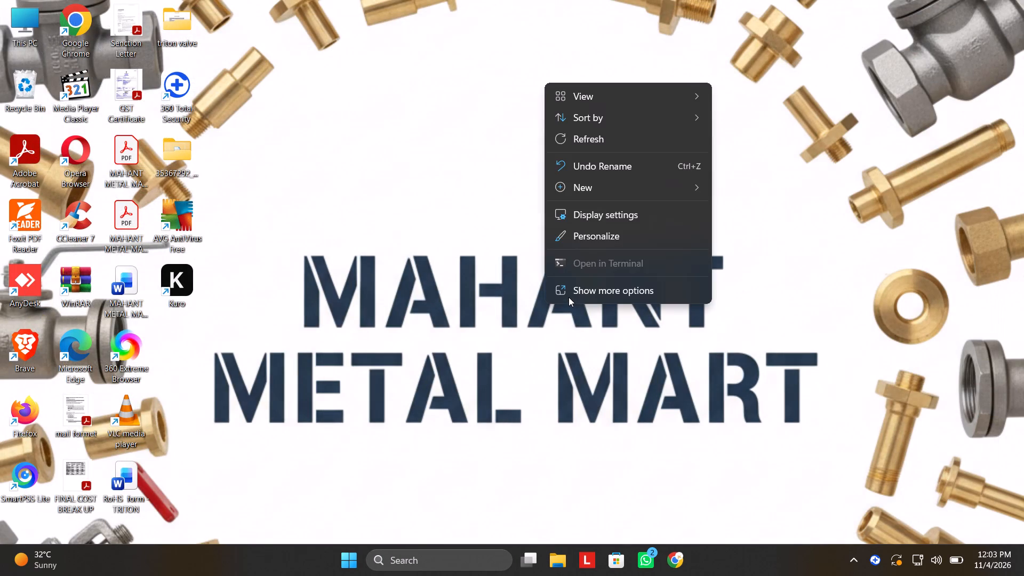